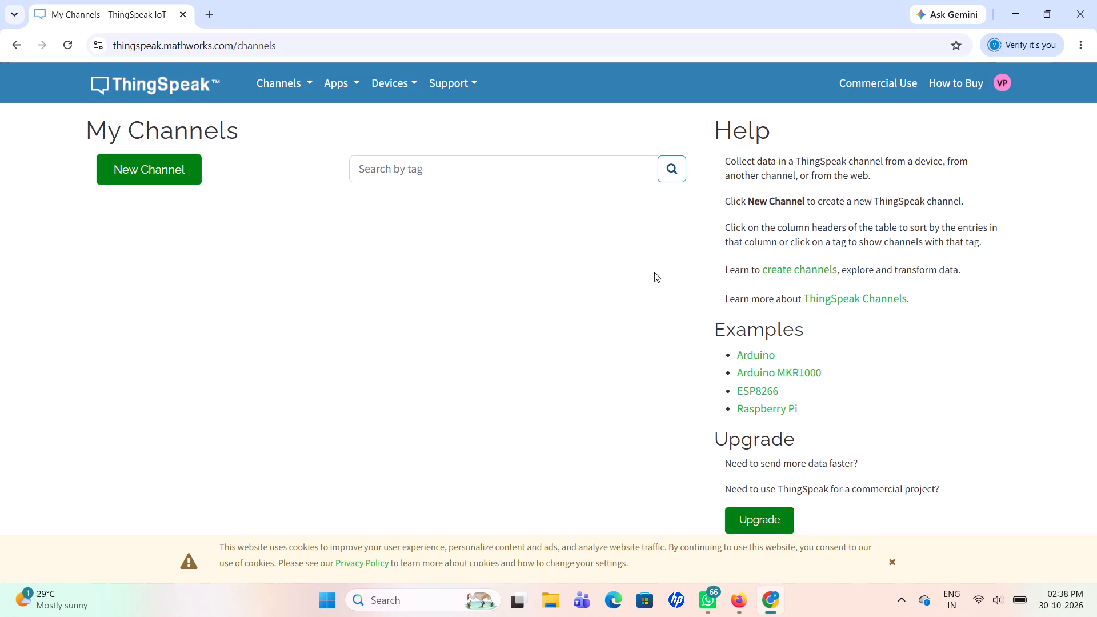
Start creating a new ThingSpeak channel.
left_click(284, 88)
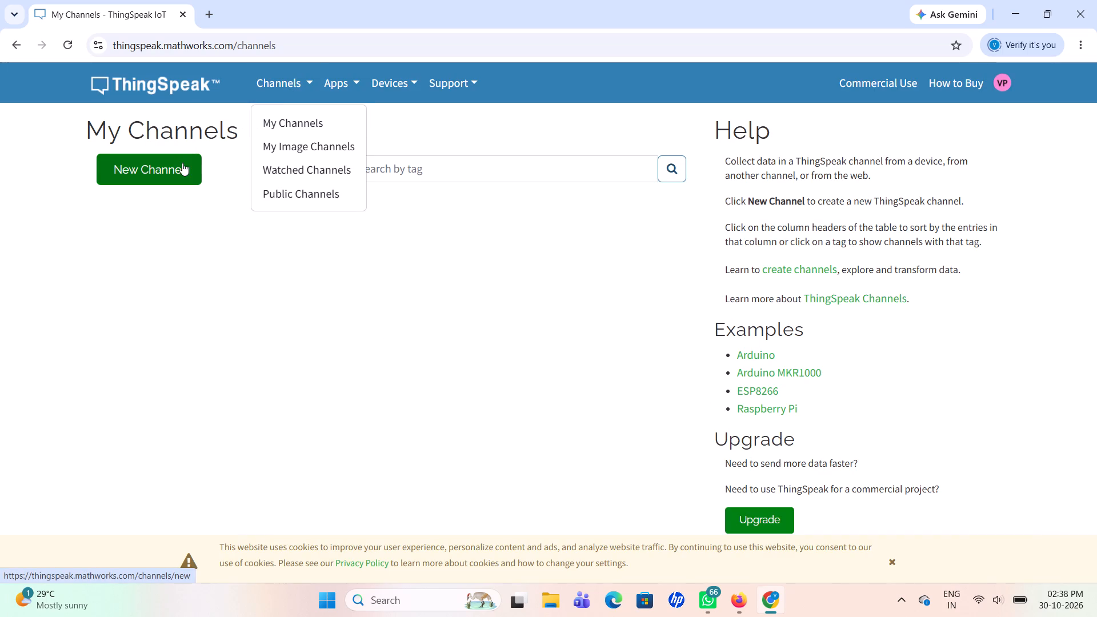
left_click(181, 165)
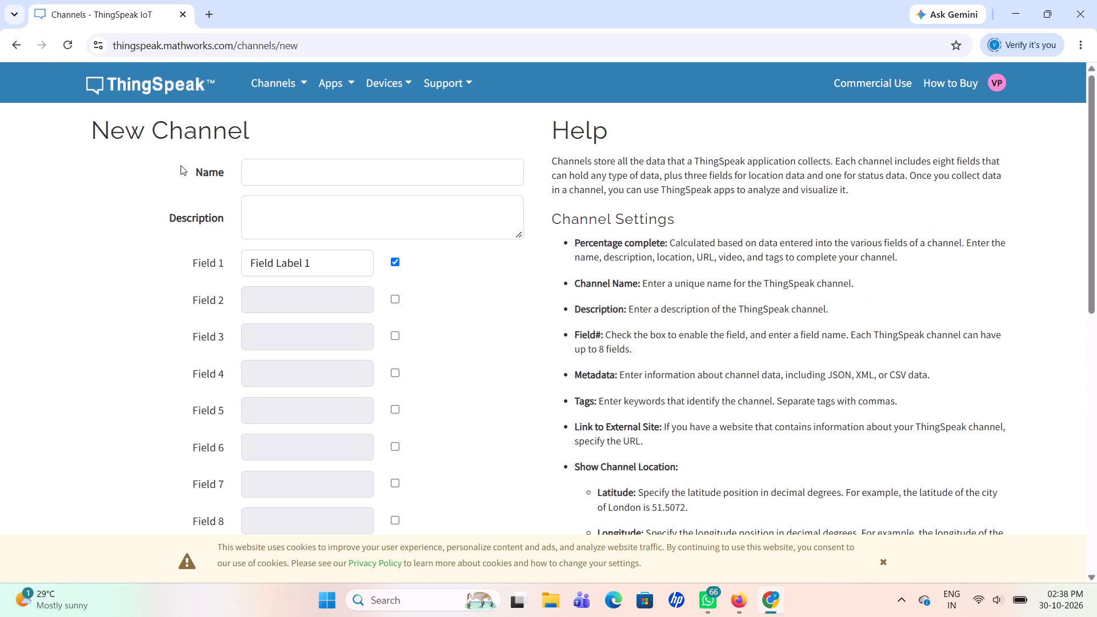
Name the new channel "IOT based motion detection alert system".
left_click(270, 185)
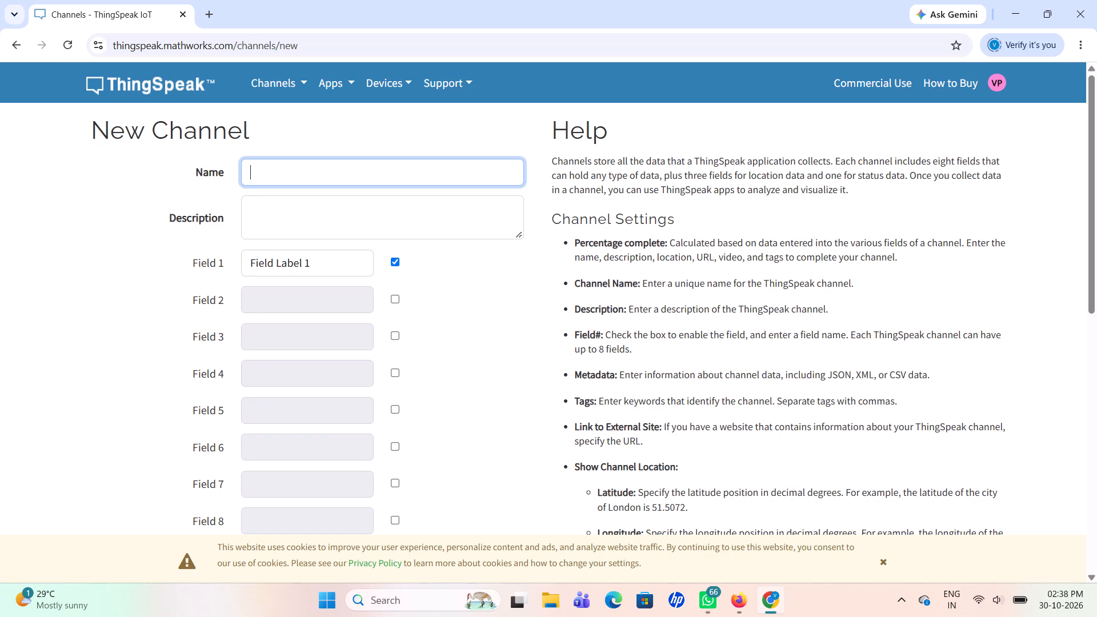
scroll(285, 301, "down", 1)
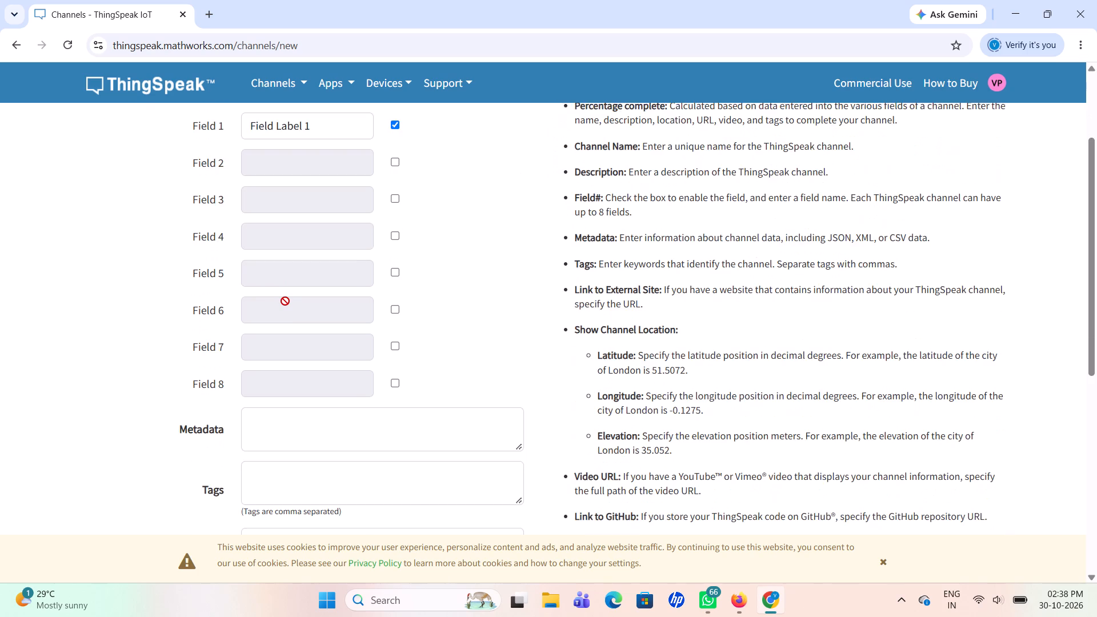
scroll(285, 301, "down", 4)
scroll(285, 301, "up", 6)
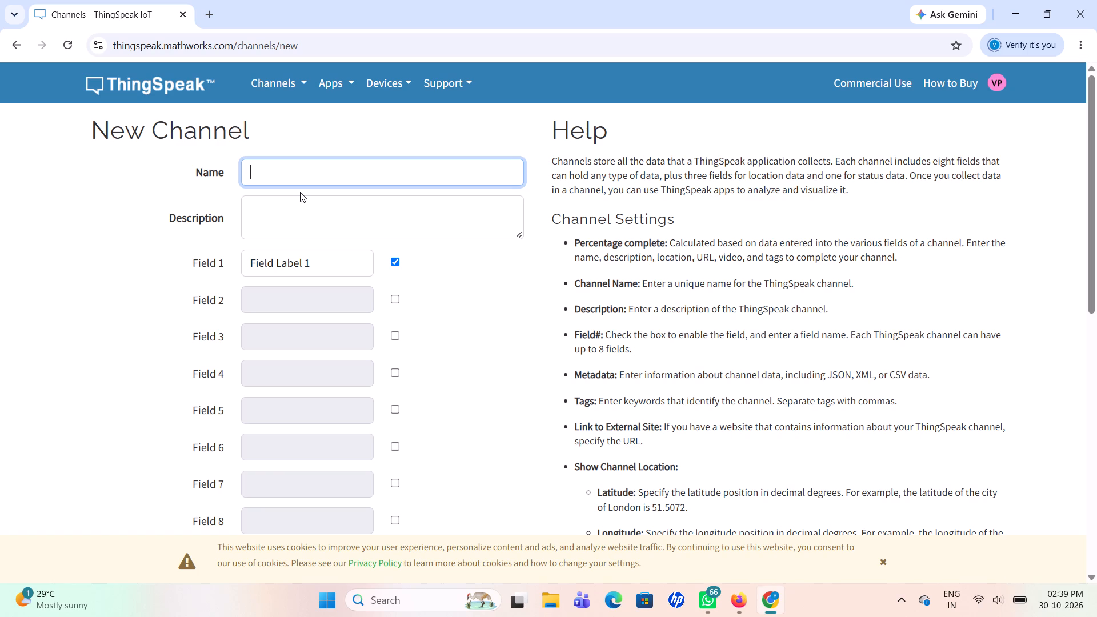
type("IOT")
key("space")
type("bae")
key("BackSpace")
type("sed alert system")
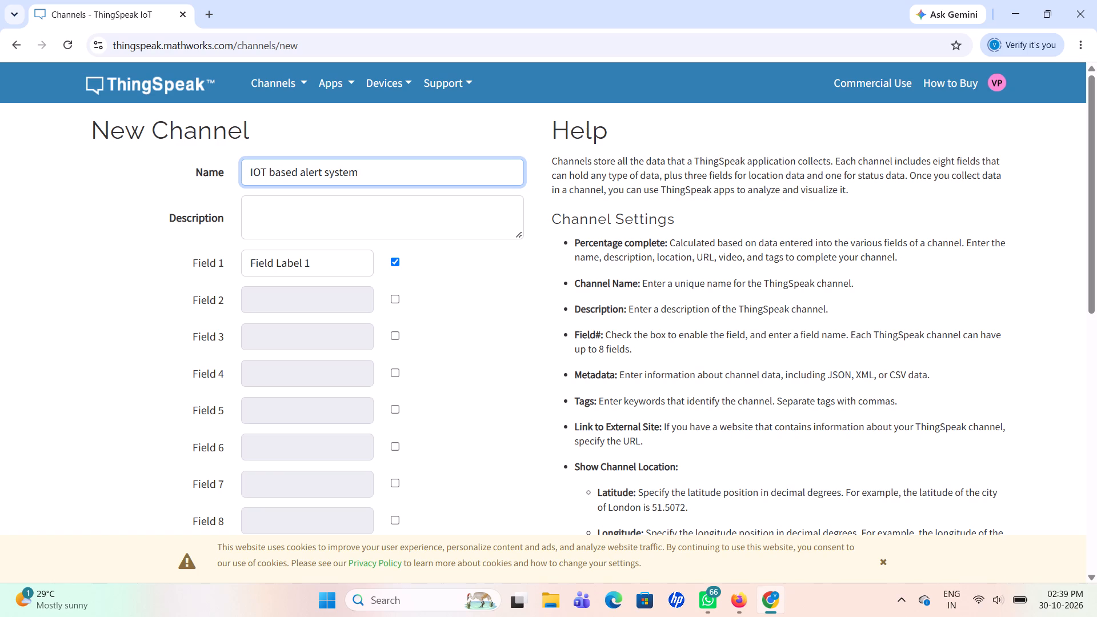
key("BackSpace")
key("BackSpace")
key("BackSpace")
key("BackSpace")
key("BackSpace")
key("BackSpace")
key("BackSpace")
key("BackSpace")
key("BackSpace")
key("BackSpace")
key("BackSpace")
key("BackSpace")
type("motion detector")
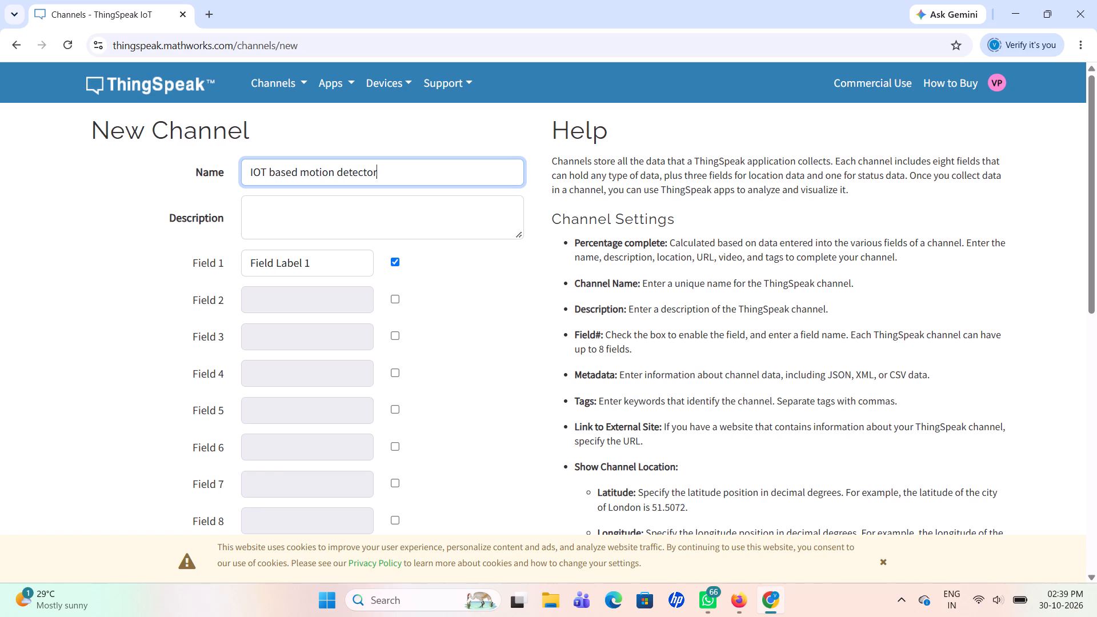
key("BackSpace")
key("i")
key("BackSpace")
key("BackSpace")
type("ion alert system")
Open the new channel's Description field for editing.
left_click(464, 207)
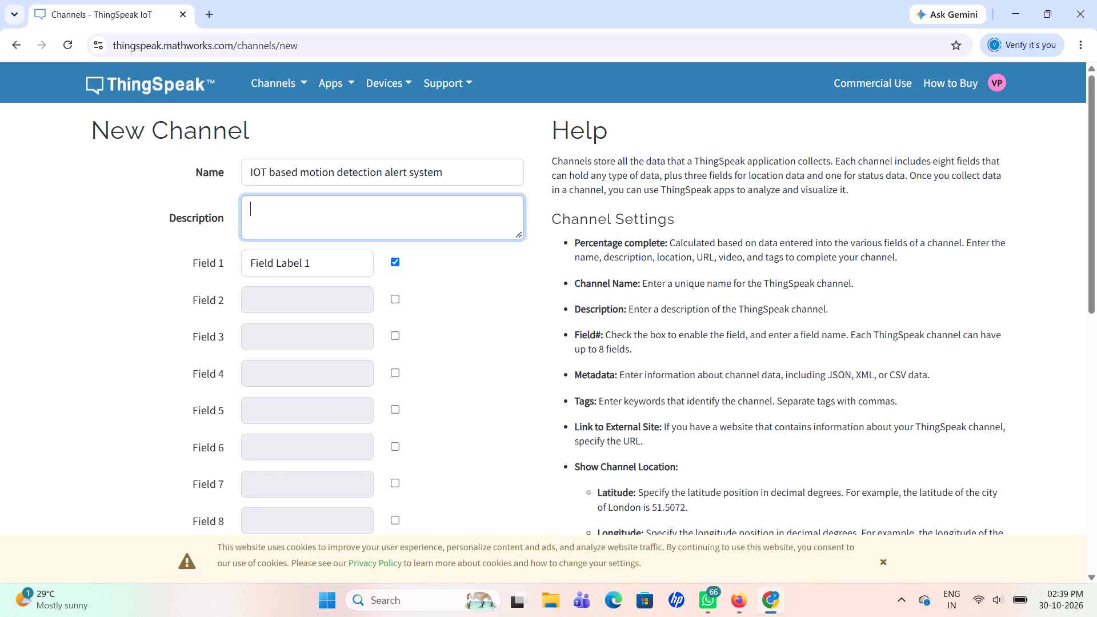
left_click(1007, 19)
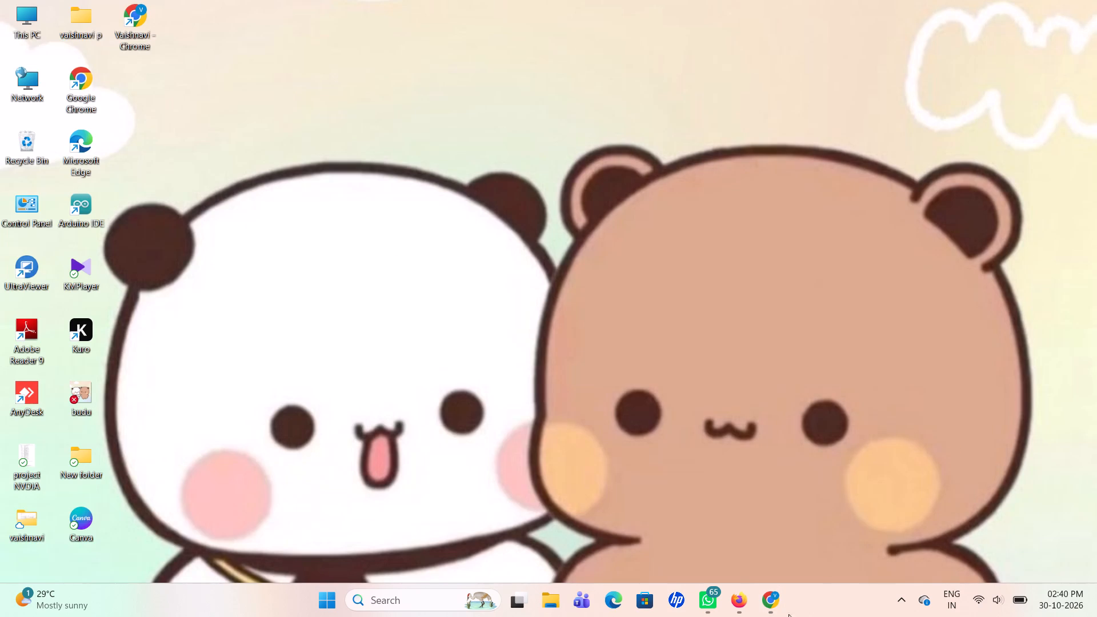
left_click(769, 564)
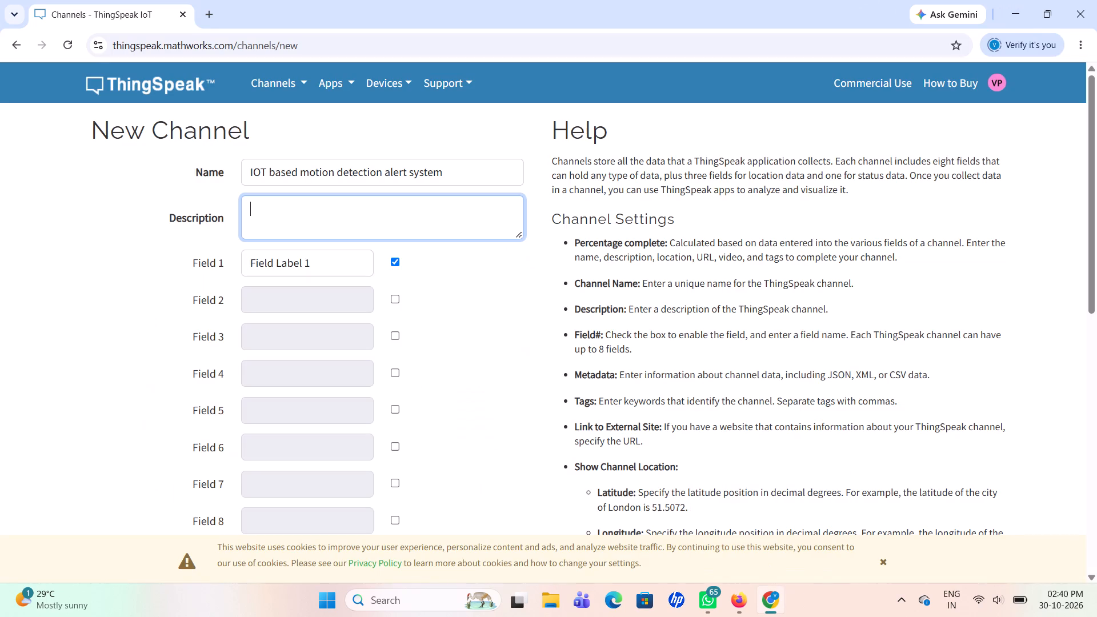
scroll(811, 400, "down", 1)
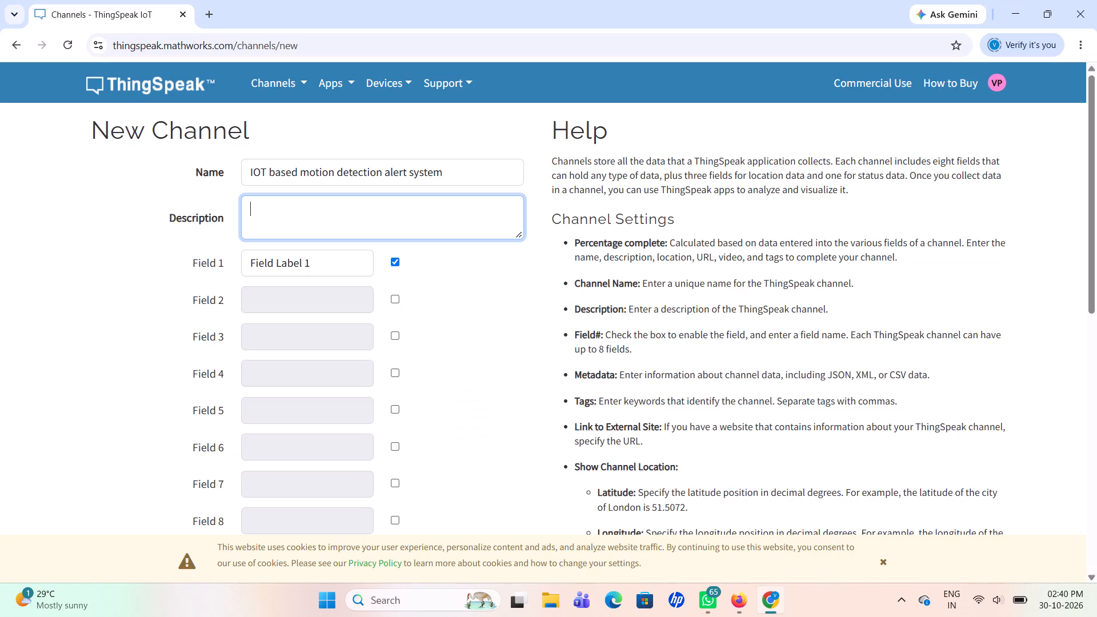
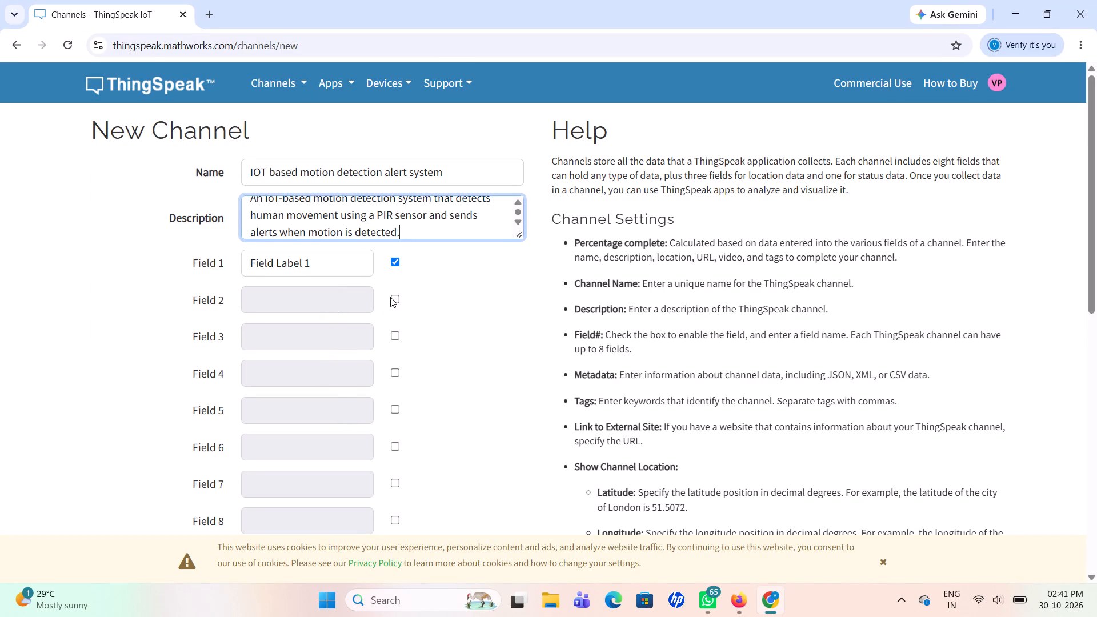
Replace the default Field 1 label with "motion status".
left_click(321, 265)
key("BackSpace")
key("BackSpace")
key("BackSpace")
key("BackSpace")
key("BackSpace")
key("BackSpace")
key("BackSpace")
key("BackSpace")
key("BackSpace")
key("BackSpace")
key("BackSpace")
key("BackSpace")
key("BackSpace")
key("BackSpace")
key("BackSpace")
key("BackSpace")
key("BackSpace")
key("BackSpace")
key("BackSpace")
key("BackSpace")
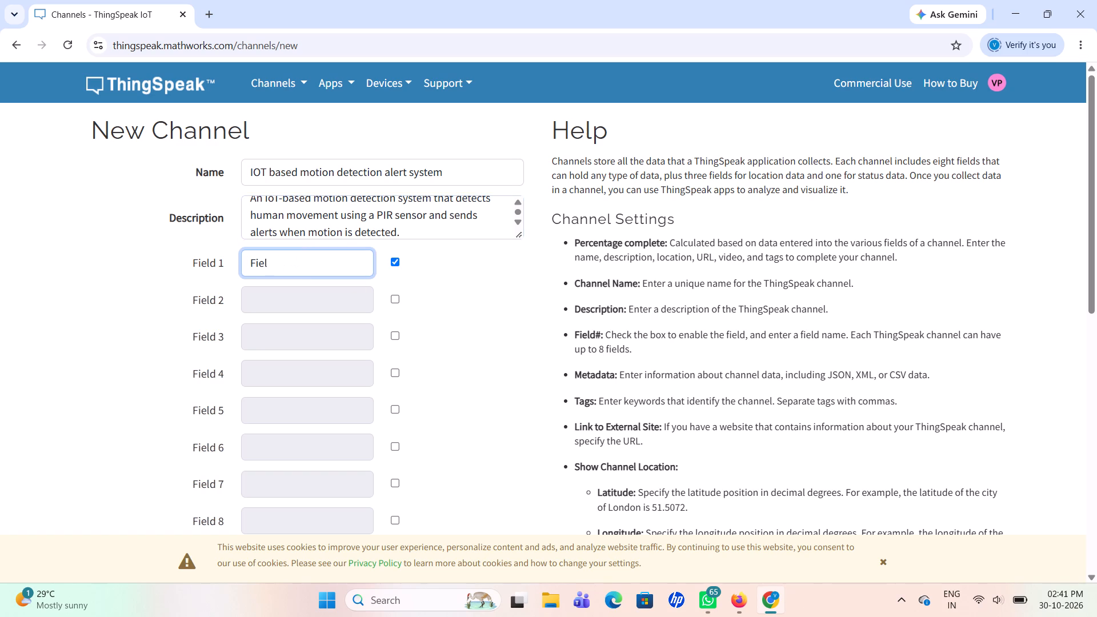
key("BackSpace")
key("BackSpace")
key("BackSpace")
key("BackSpace")
key("BackSpace")
key("BackSpace")
type("motion s")
key("t")
type("atus")
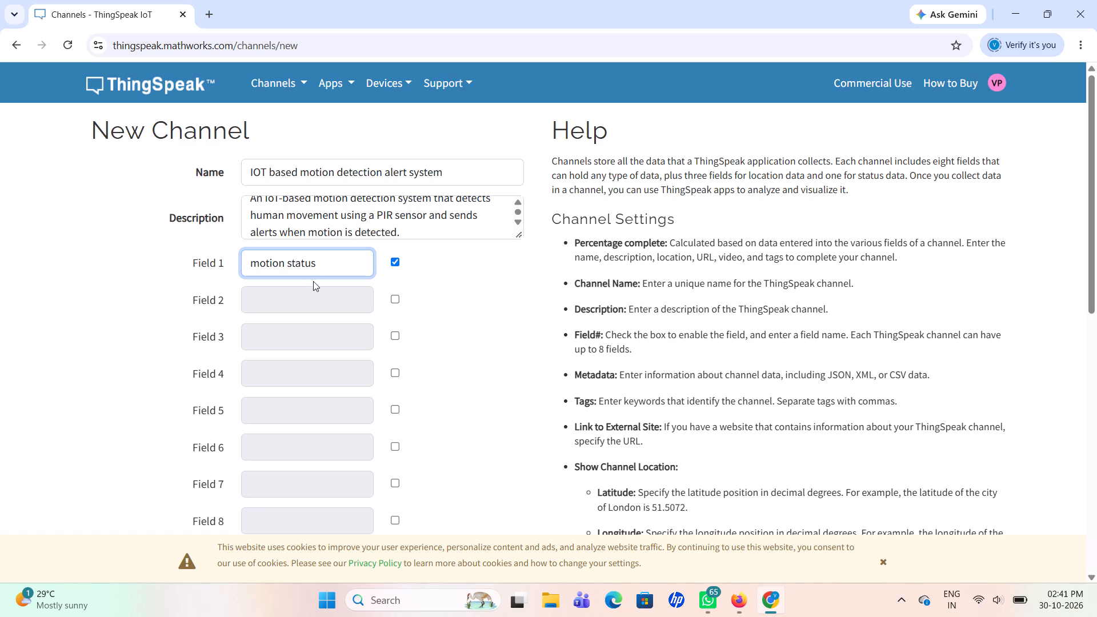
Enable Field 2, Field 3 and Field 4 for the new channel.
left_click_drag(305, 289, 400, 296)
left_click(400, 296)
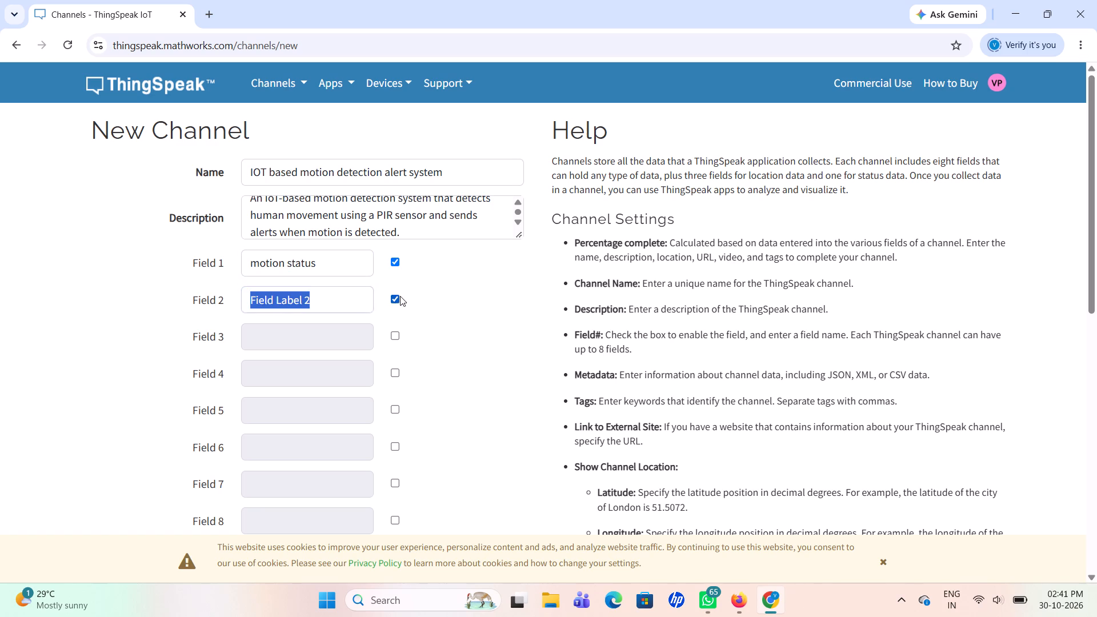
left_click(398, 334)
left_click(398, 371)
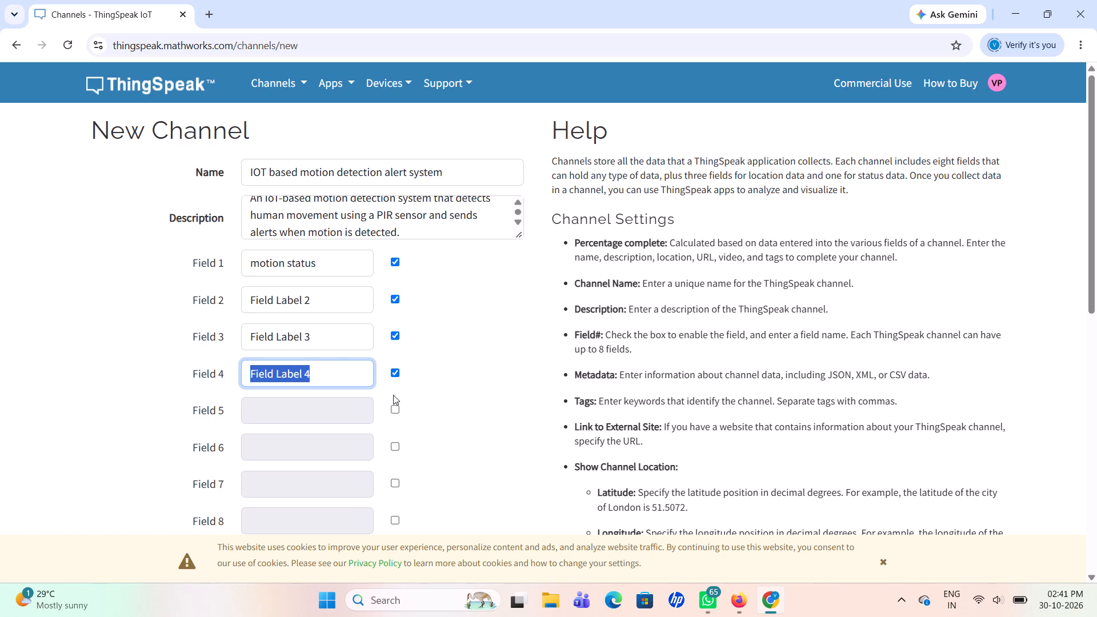
Replace the default Field 2 label with "PIR sensor value".
left_click(311, 299)
key("BackSpace")
key("BackSpace")
key("BackSpace")
key("BackSpace")
key("BackSpace")
key("BackSpace")
key("BackSpace")
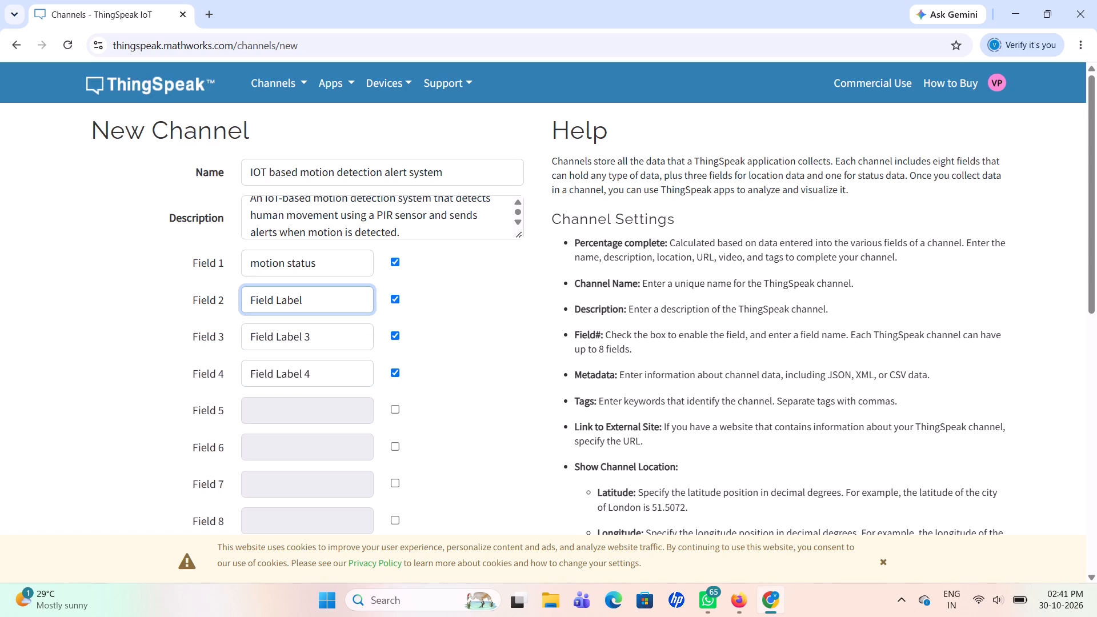
key("BackSpace")
key("BackSpace")
key("BackSpace")
type("PIR")
key("space")
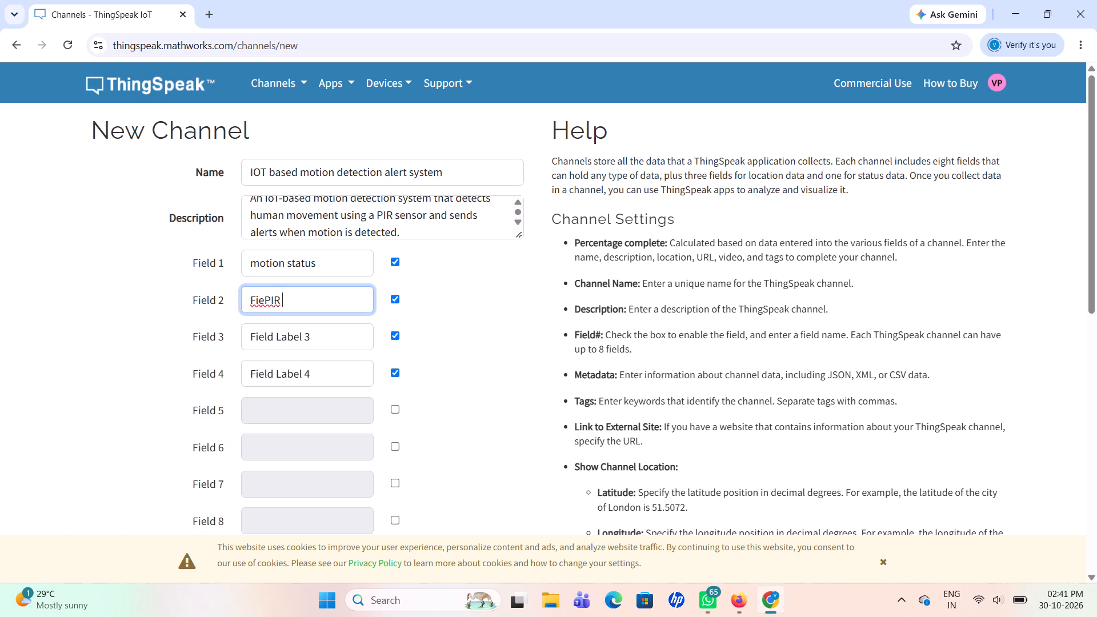
key("BackSpace")
key("BackSpace")
key("BackSpace")
key("BackSpace")
key("BackSpace")
key("BackSpace")
key("BackSpace")
key("BackSpace")
key("BackSpace")
key("BackSpace")
key("BackSpace")
key("BackSpace")
key("BackSpace")
key("BackSpace")
type("PIR")
key("space")
type("se")
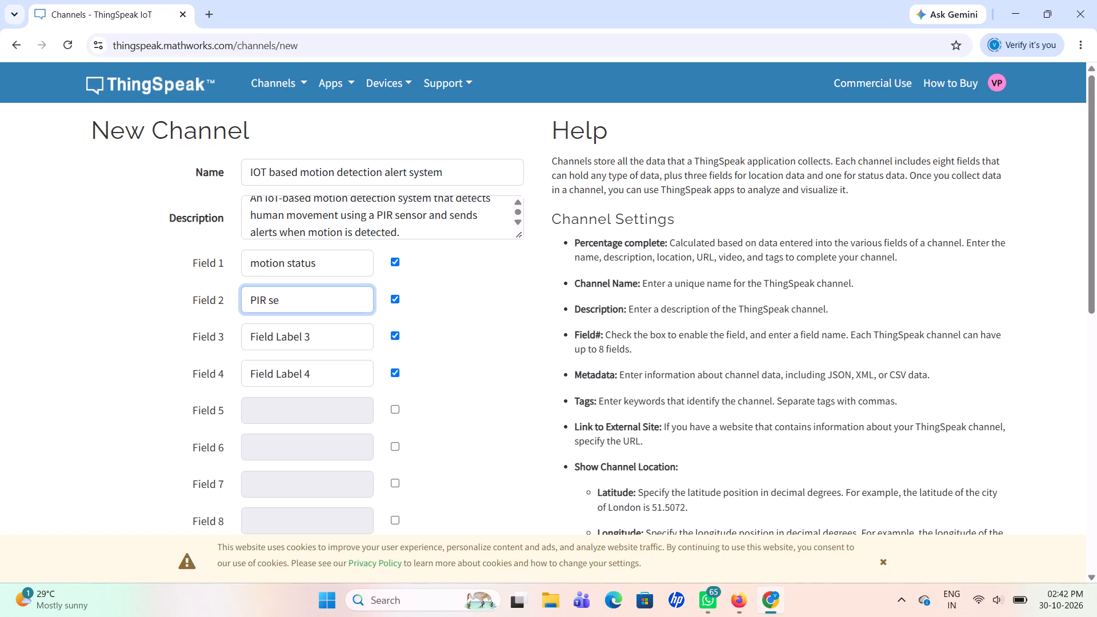
type("nsor")
key("space")
type("value")
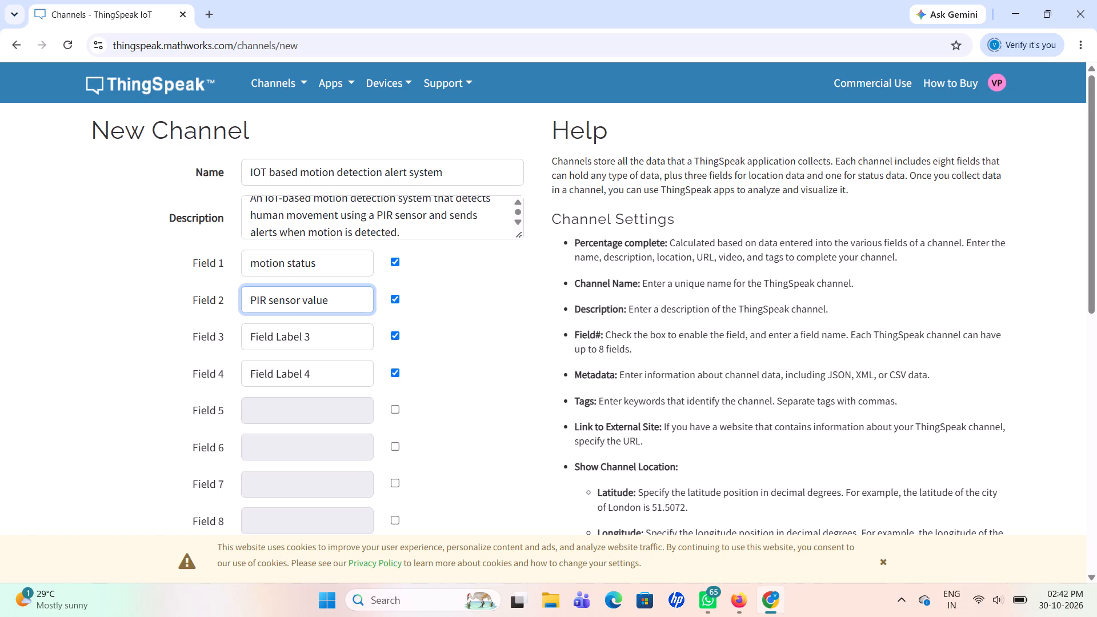
Replace the default Field 3 label with "alert status".
left_click(309, 336)
key("BackSpace")
key("BackSpace")
key("BackSpace")
key("BackSpace")
key("BackSpace")
key("BackSpace")
key("BackSpace")
key("BackSpace")
key("BackSpace")
key("BackSpace")
key("BackSpace")
key("BackSpace")
key("BackSpace")
key("BackSpace")
key("BackSpace")
key("BackSpace")
key("BackSpace")
key("BackSpace")
key("BackSpace")
key("BackSpace")
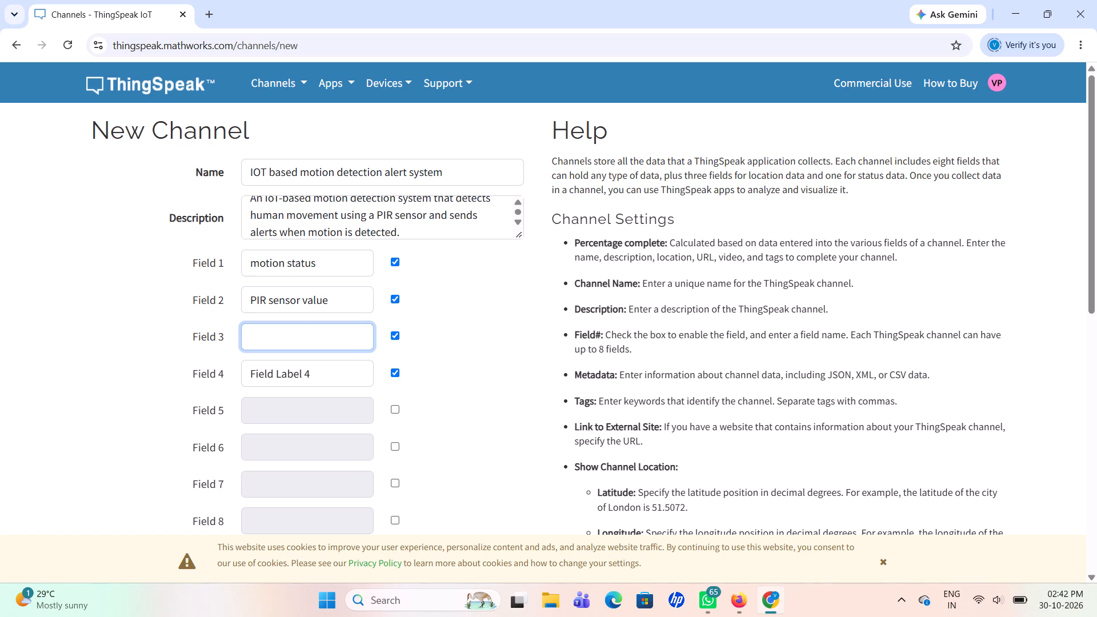
key("BackSpace")
key("BackSpace")
key("BackSpace")
key("BackSpace")
key("BackSpace")
key("BackSpace")
key("BackSpace")
type("alert")
key("space")
type("status")
Replace the default Field 4 label with "detection time".
left_click(321, 366)
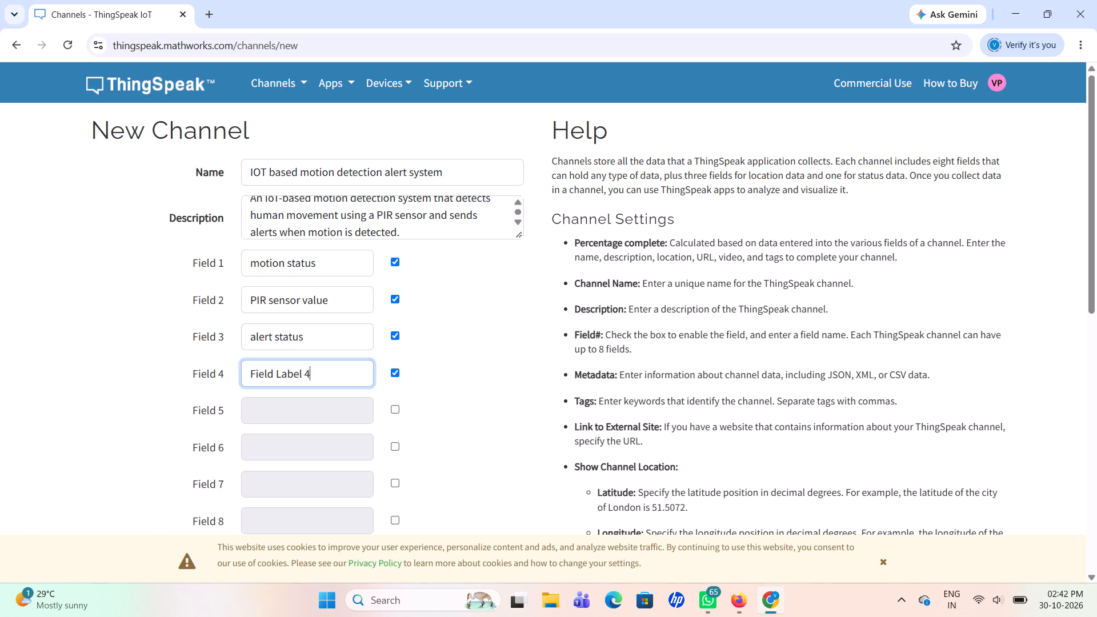
key("BackSpace")
key("BackSpace")
key("BackSpace")
key("BackSpace")
key("BackSpace")
key("BackSpace")
key("BackSpace")
key("BackSpace")
key("BackSpace")
key("BackSpace")
key("BackSpace")
key("BackSpace")
key("BackSpace")
key("BackSpace")
key("BackSpace")
key("BackSpace")
key("BackSpace")
key("BackSpace")
key("BackSpace")
key("BackSpace")
key("BackSpace")
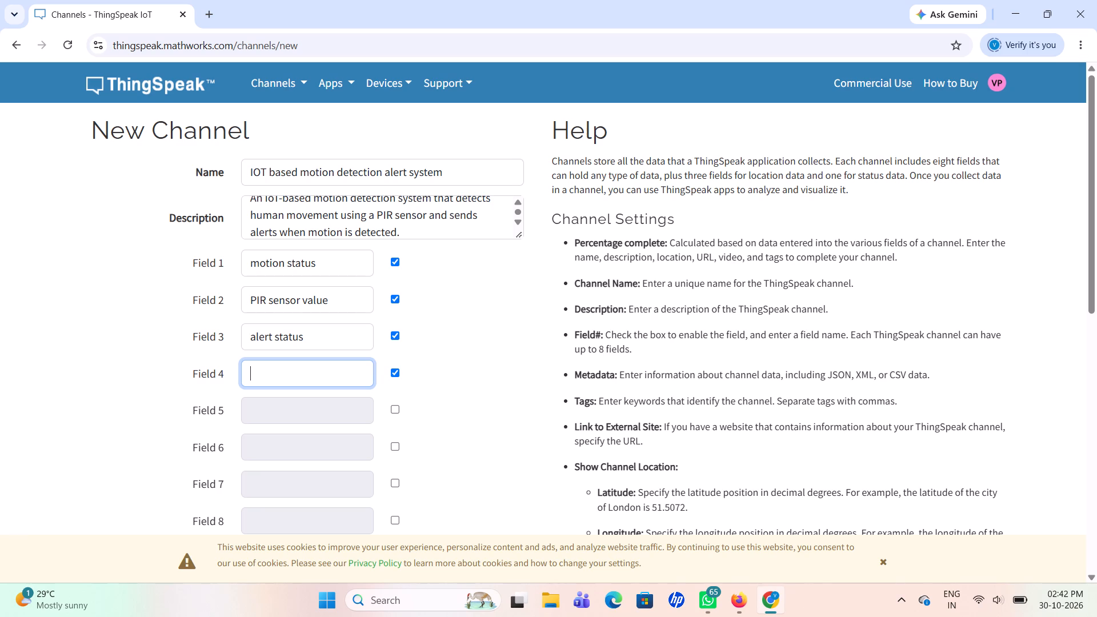
type("detectiob")
key("BackSpace")
type("n time")
Review the new channel's field labels and its remaining settings, from Metadata and Tags down to the location and video options.
scroll(321, 366, "down", 2)
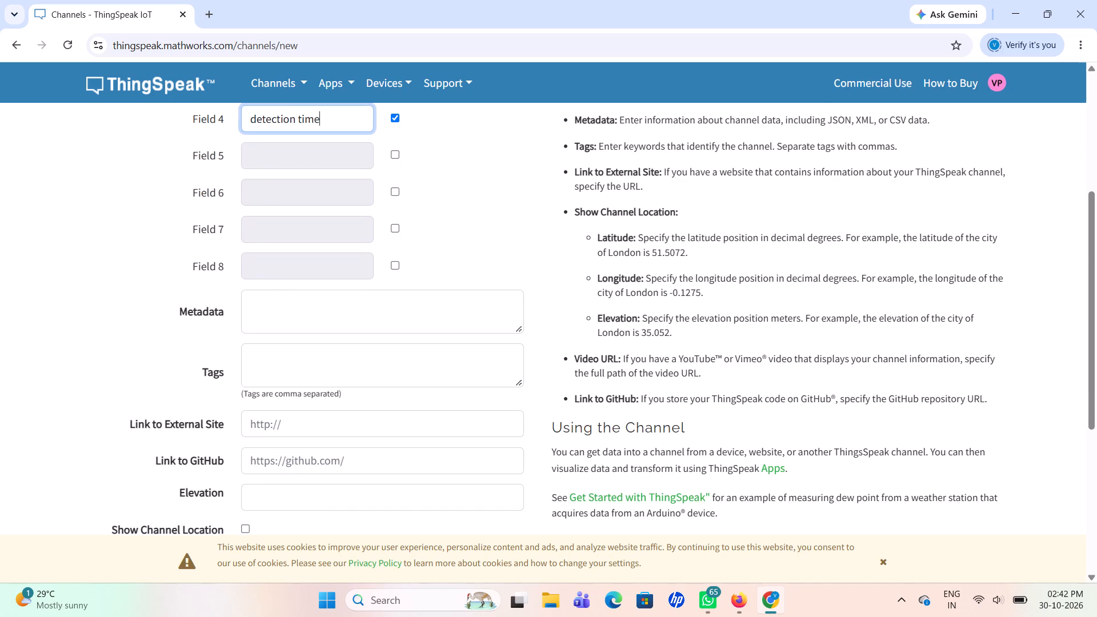
scroll(321, 366, "down", 2)
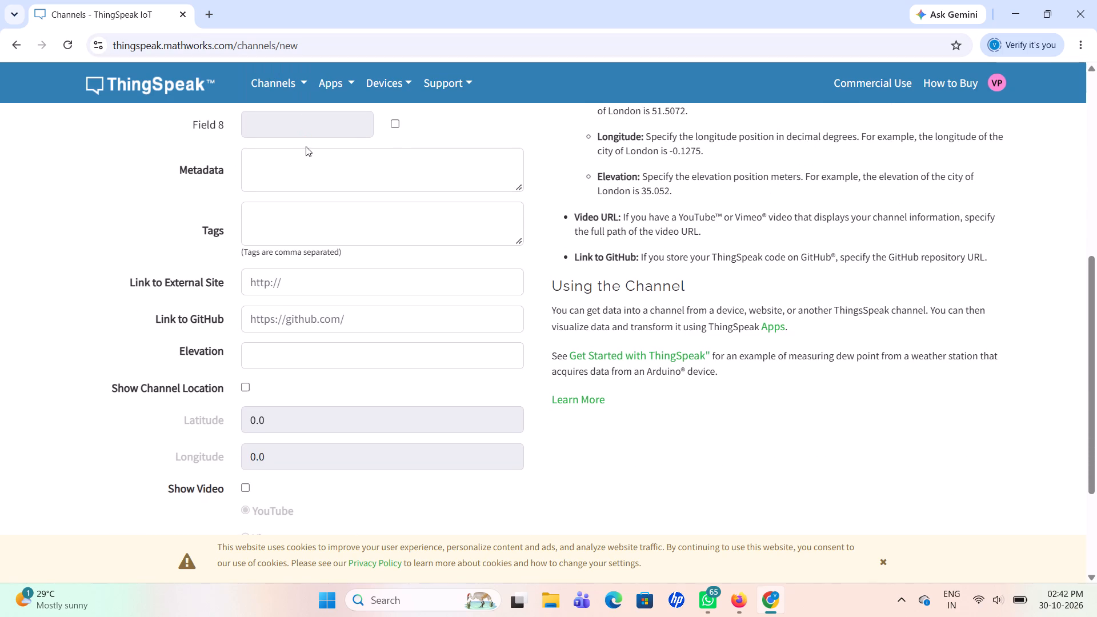
left_click(303, 169)
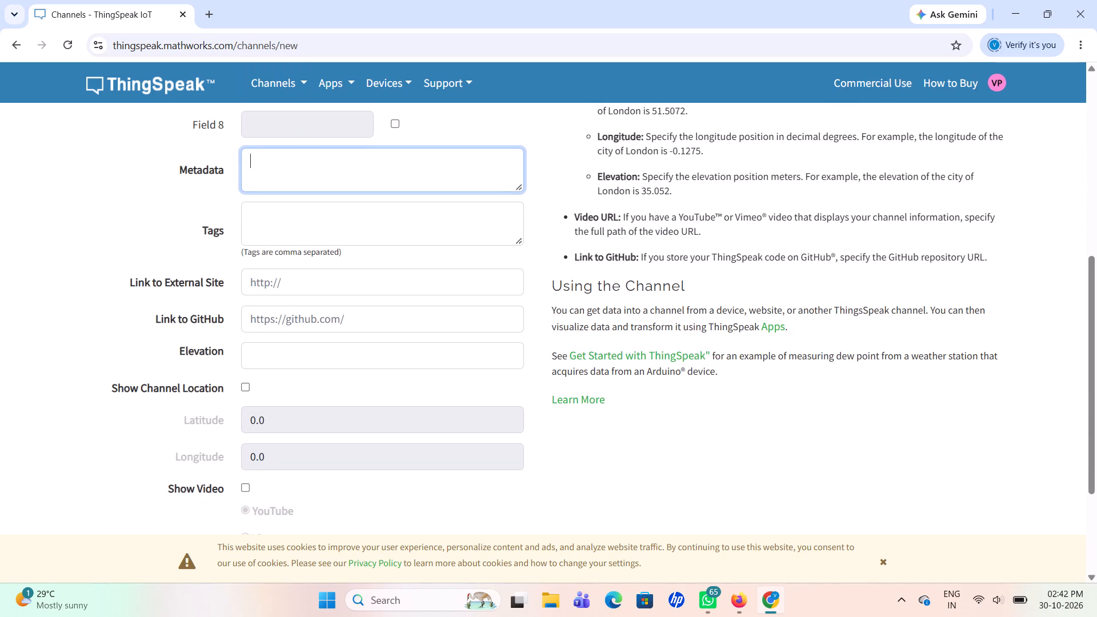
scroll(303, 169, "down", 4)
scroll(303, 169, "up", 2)
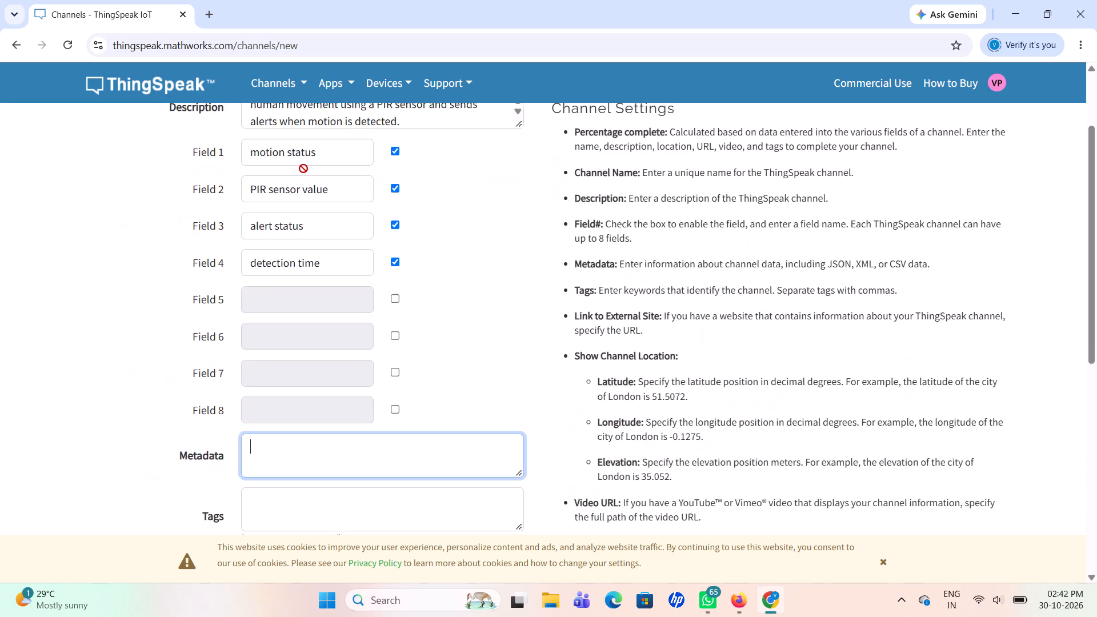
scroll(303, 169, "up", 3)
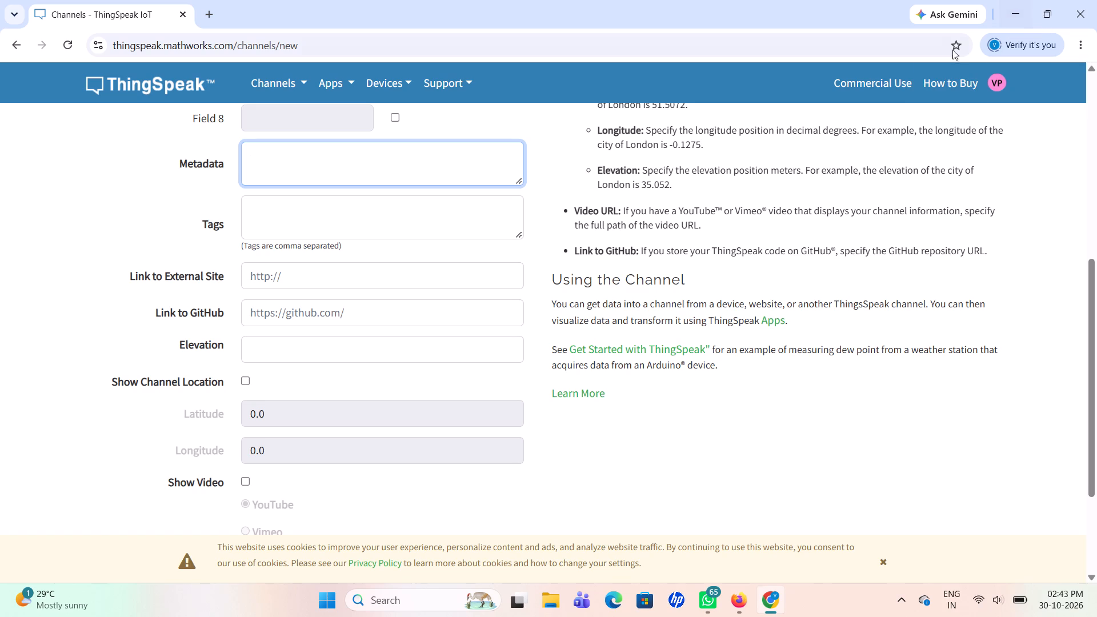
scroll(857, 161, "down", 2)
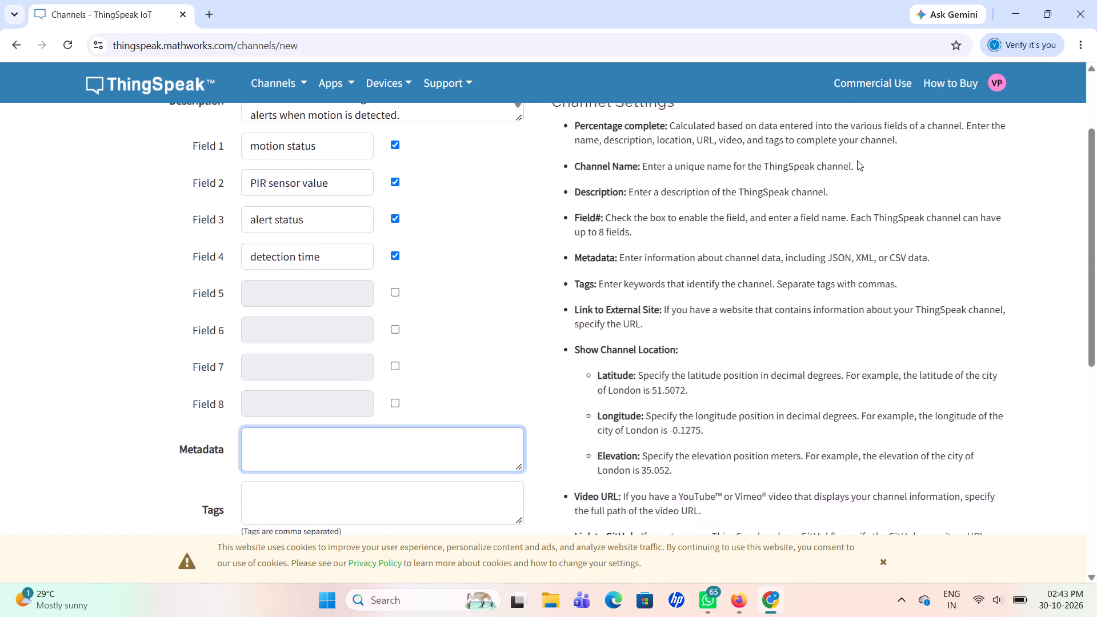
scroll(857, 161, "down", 2)
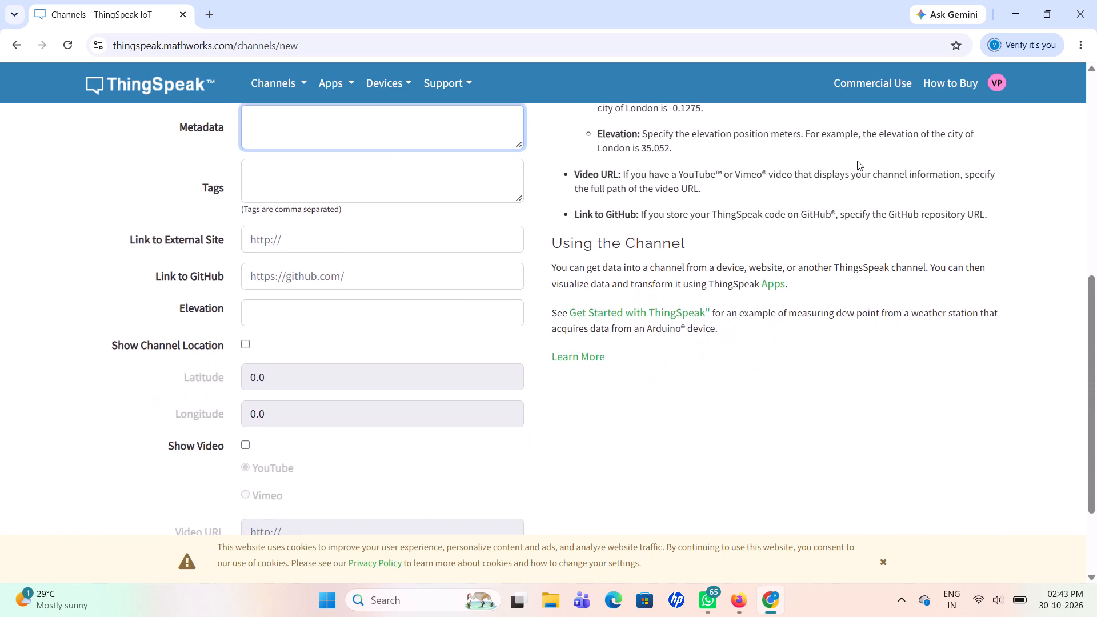
scroll(857, 161, "down", 2)
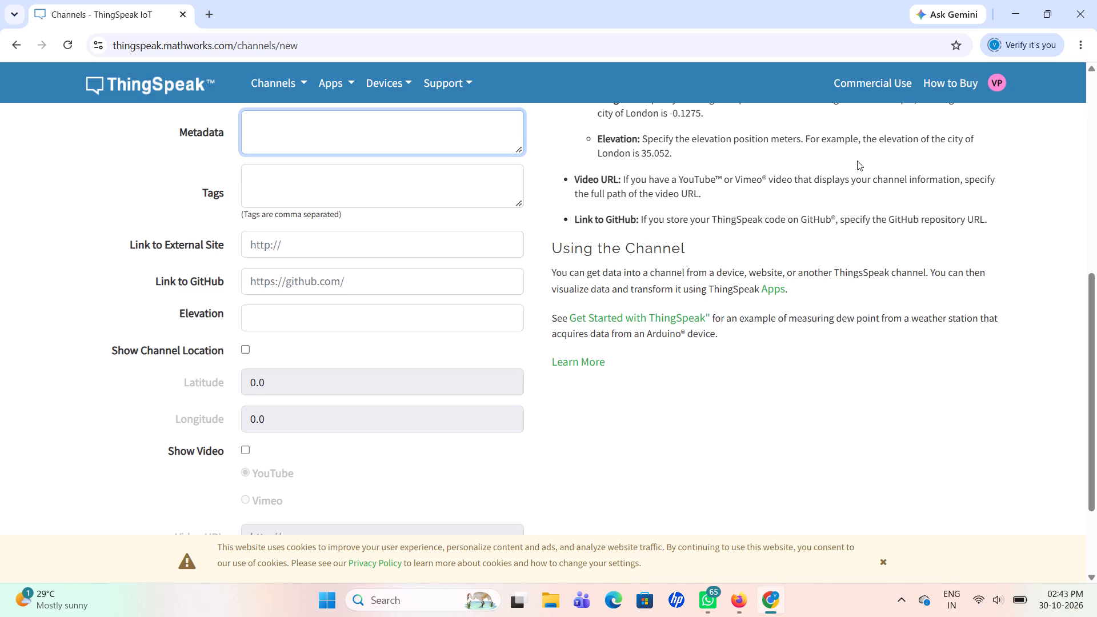
Minimize the browser and launch Arduino IDE from the desktop.
left_click(1006, 17)
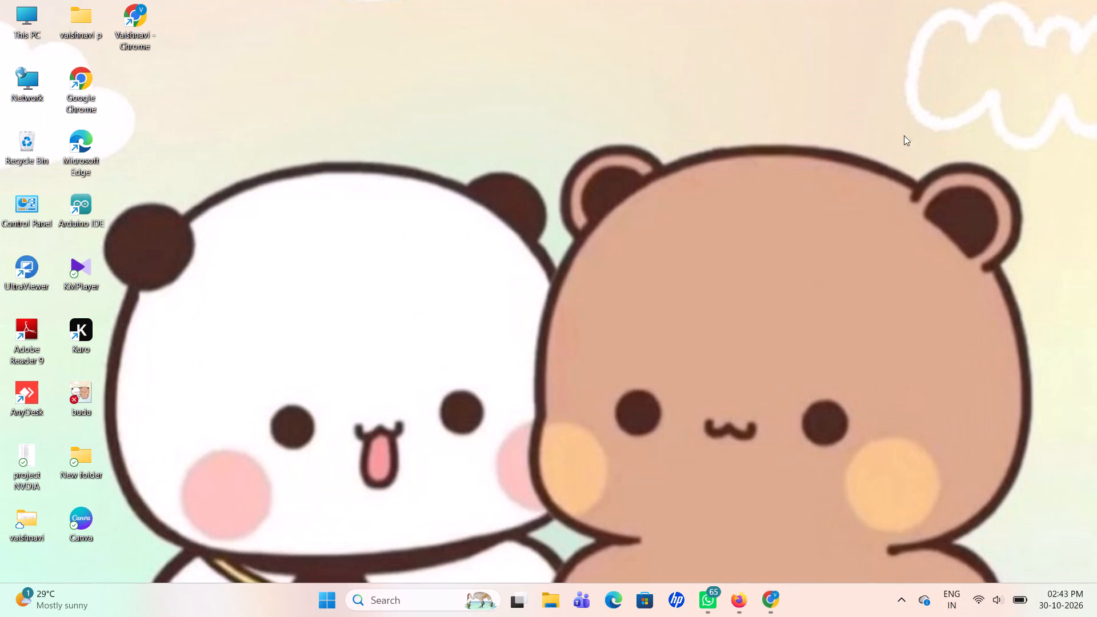
left_click(78, 219)
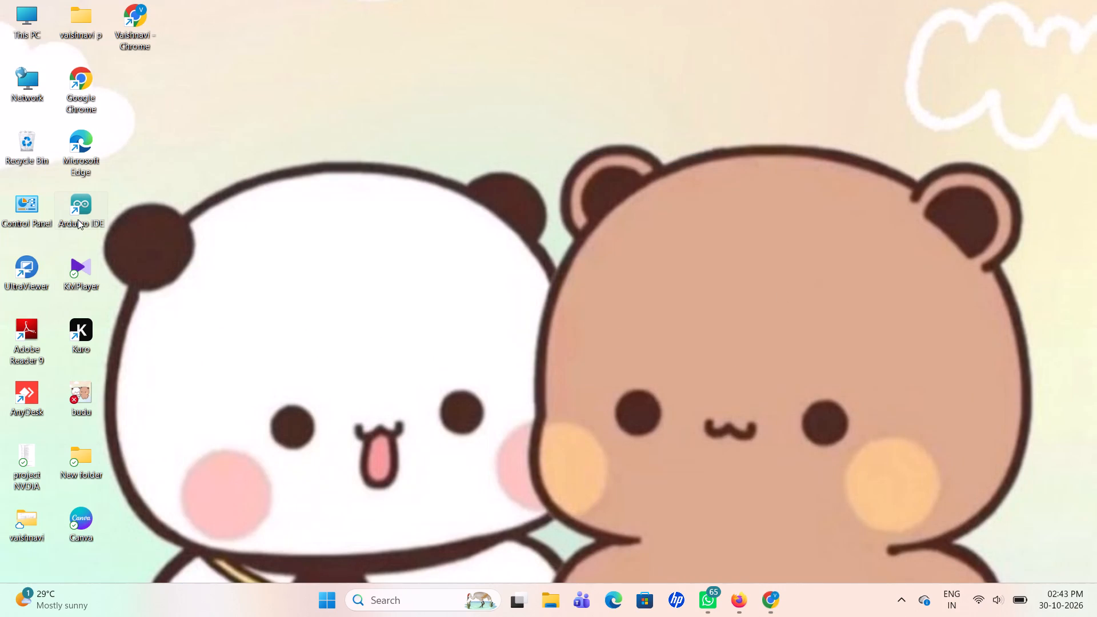
double_click(78, 219)
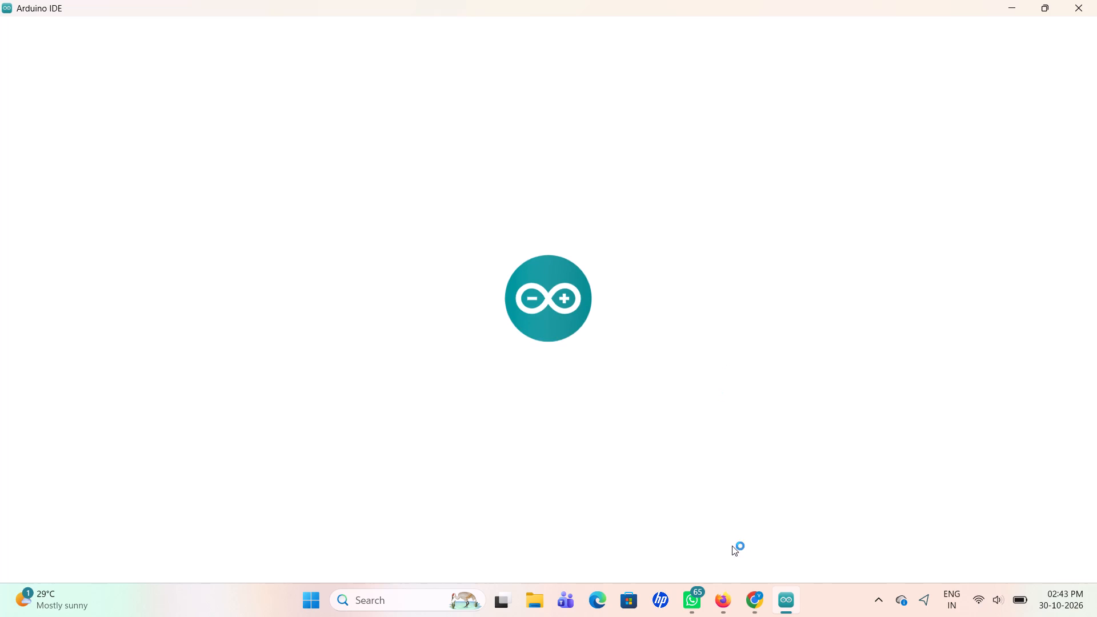
Switch back to the ThingSpeak new channel form in Chrome and open the Tags field for editing.
left_click(751, 603)
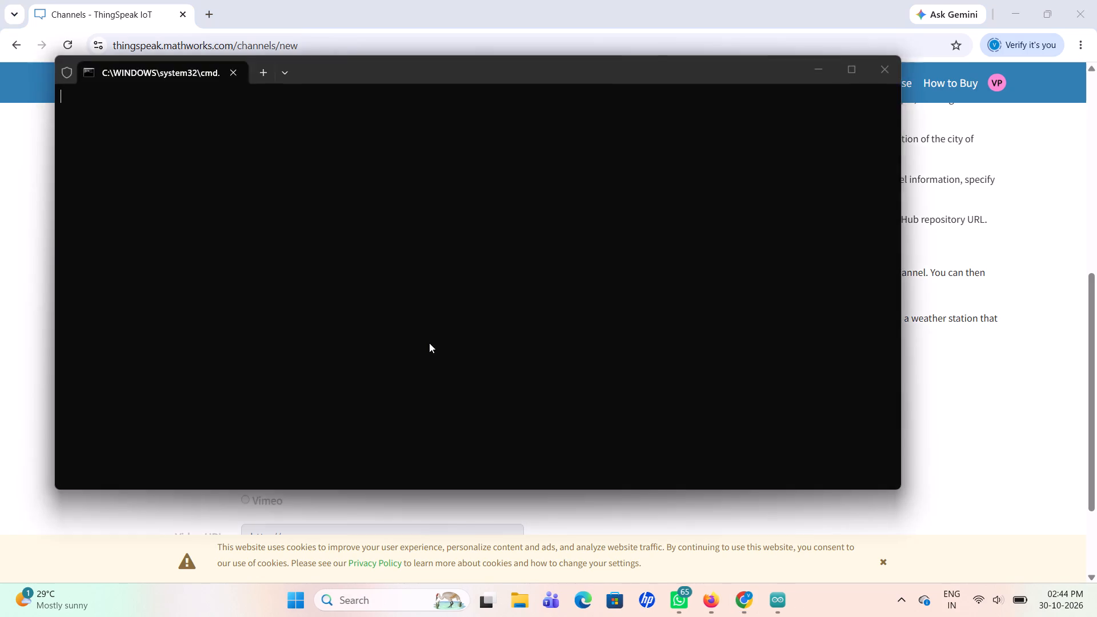
scroll(480, 304, "down", 1)
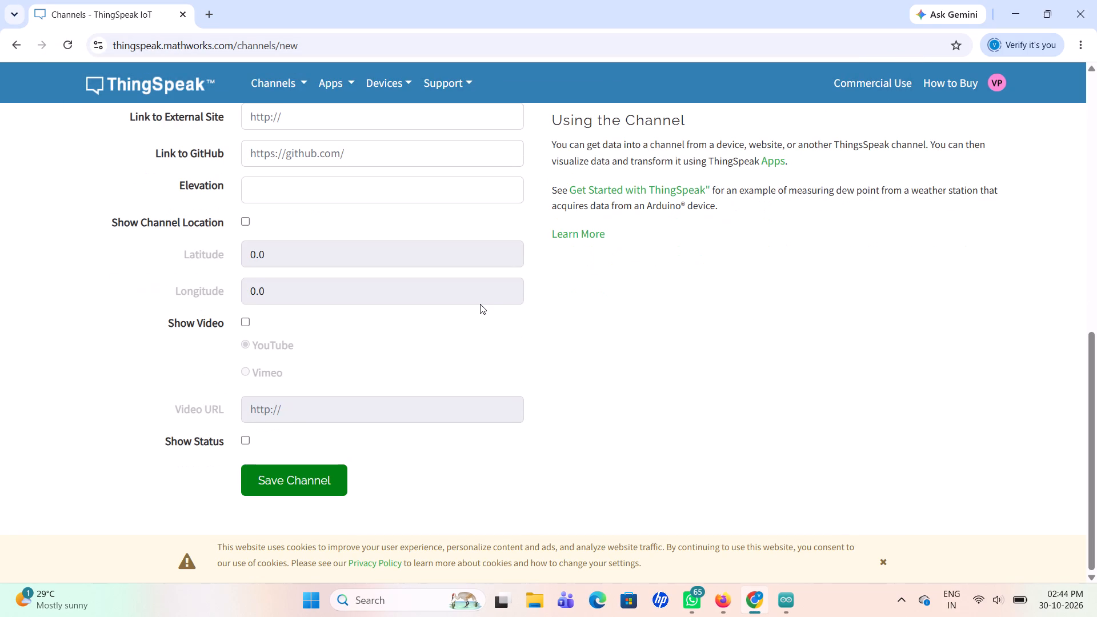
scroll(480, 304, "down", 1)
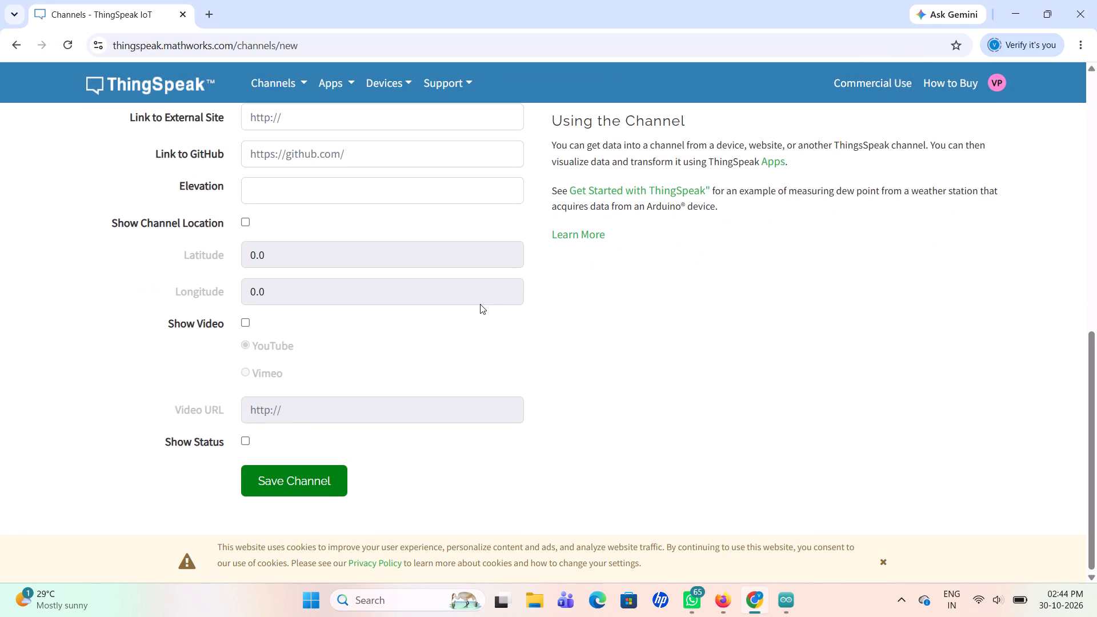
scroll(480, 304, "up", 2)
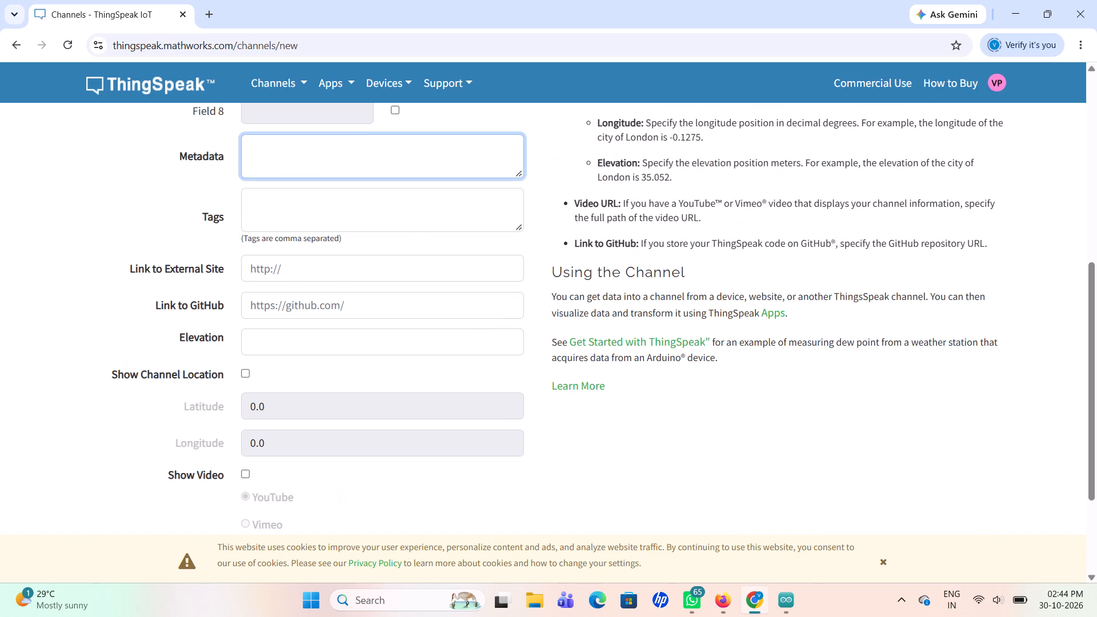
left_click(399, 219)
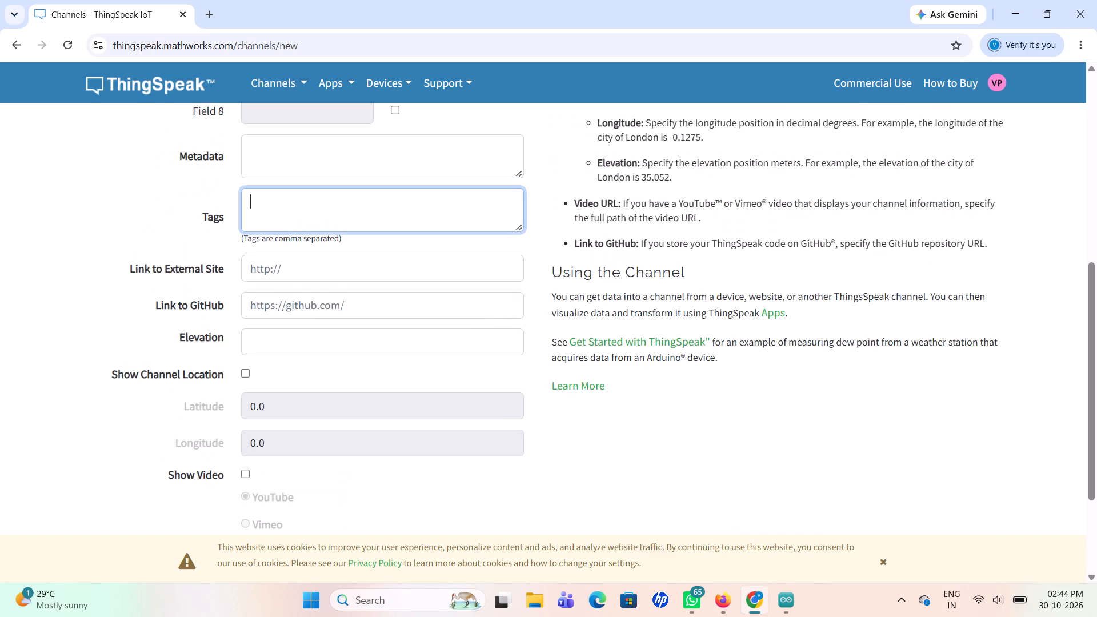
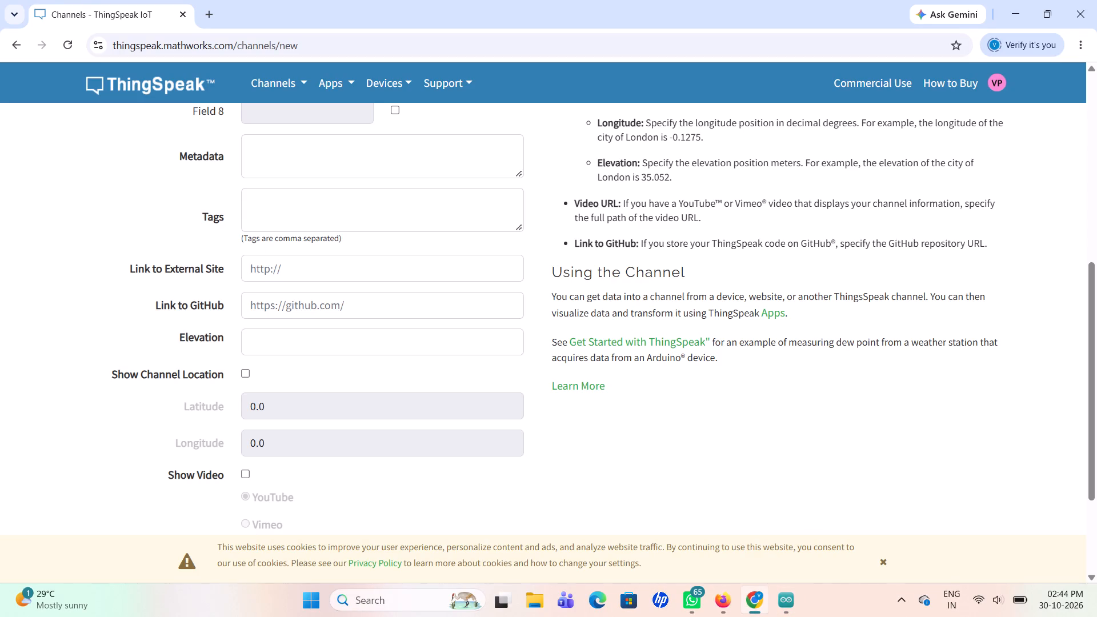
Fill in the channel's Tags with "IoT, Motion Detection, PIR Sensor".
left_click(272, 215)
key("ctrl+v")
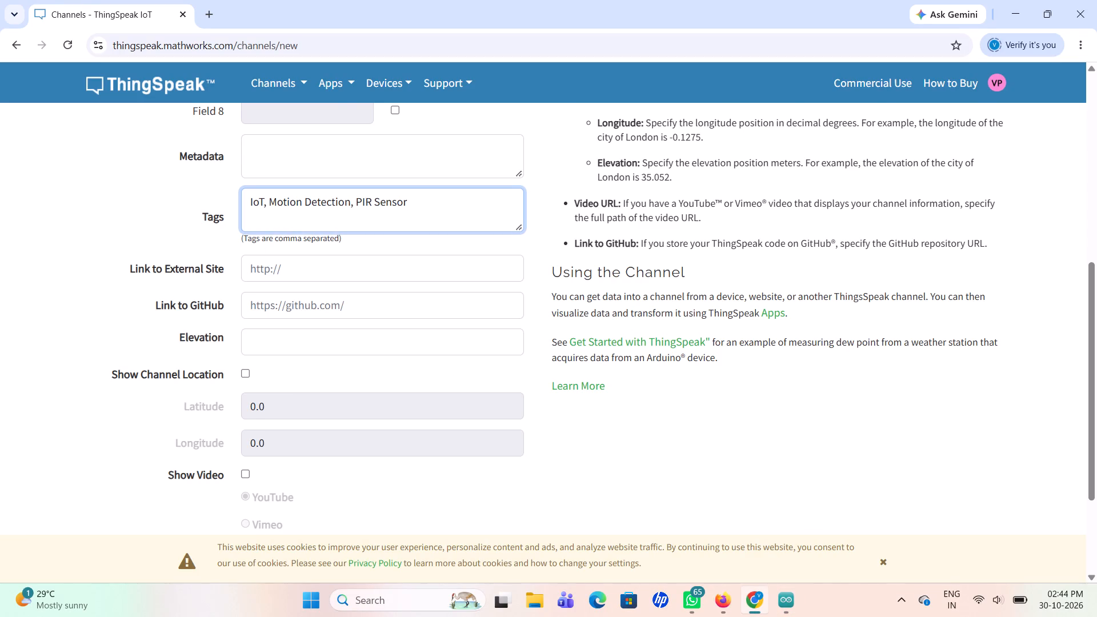
Save the new motion detection channel with its location, video and status options left off.
scroll(272, 215, "down", 2)
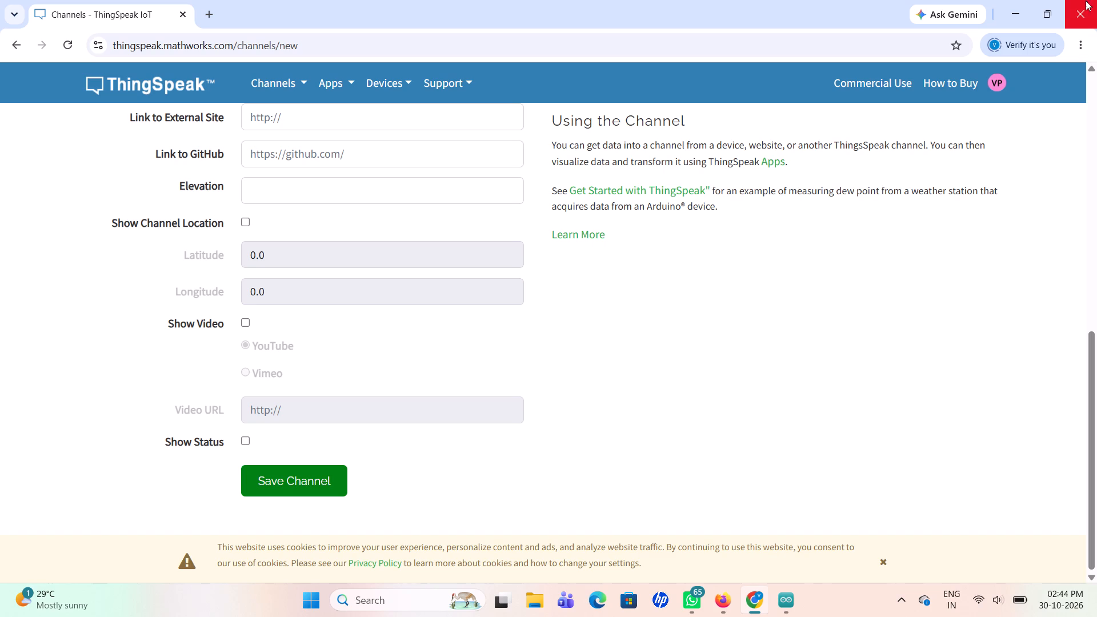
left_click(1010, 15)
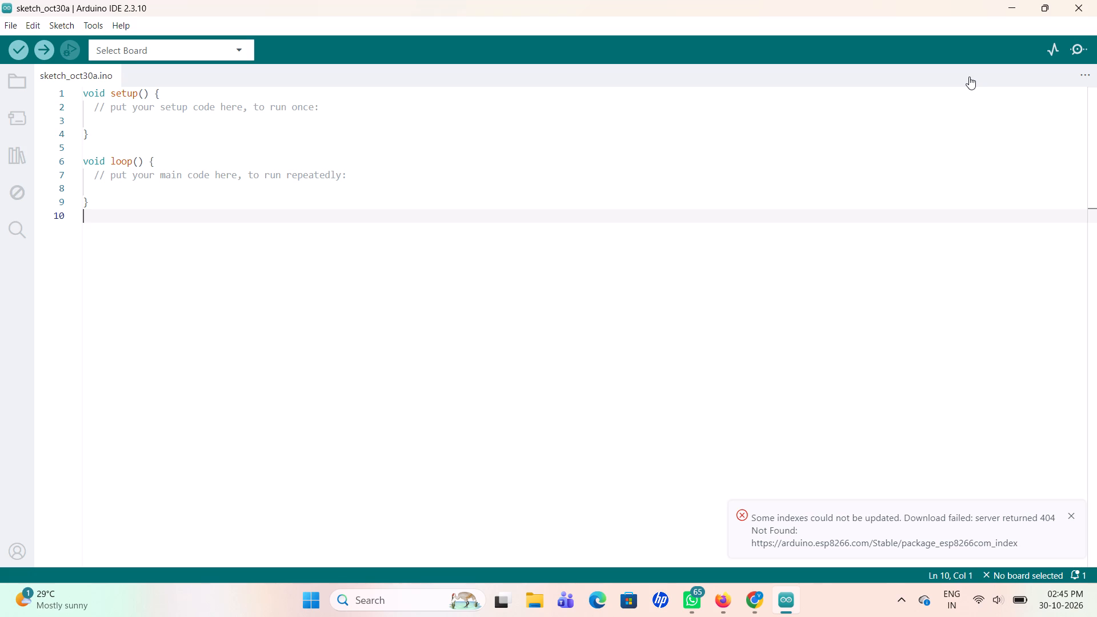
left_click(764, 603)
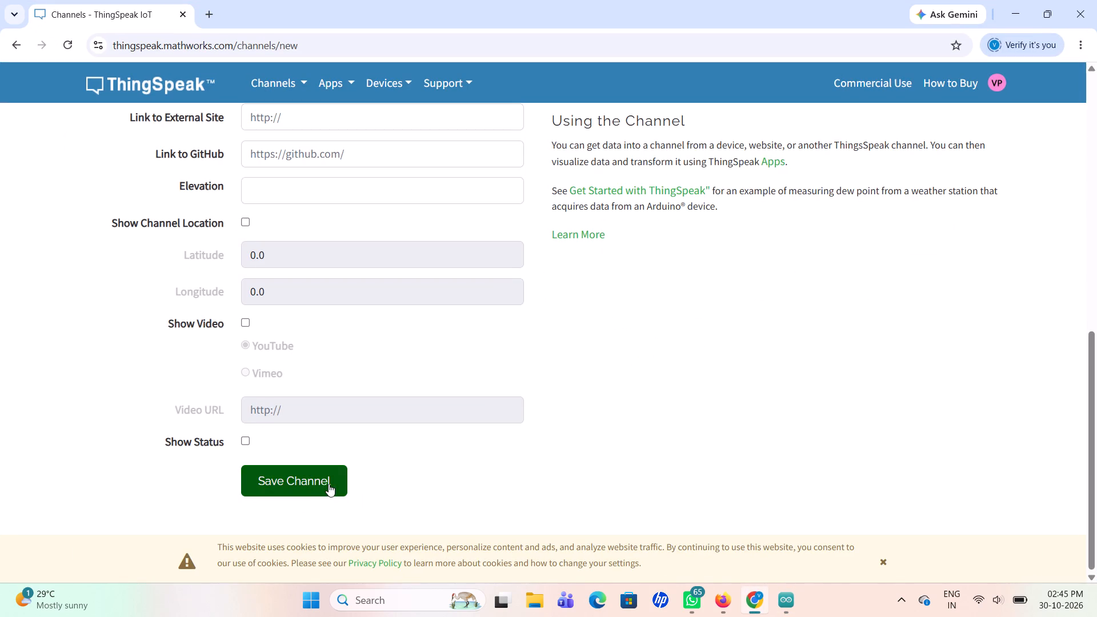
left_click(329, 478)
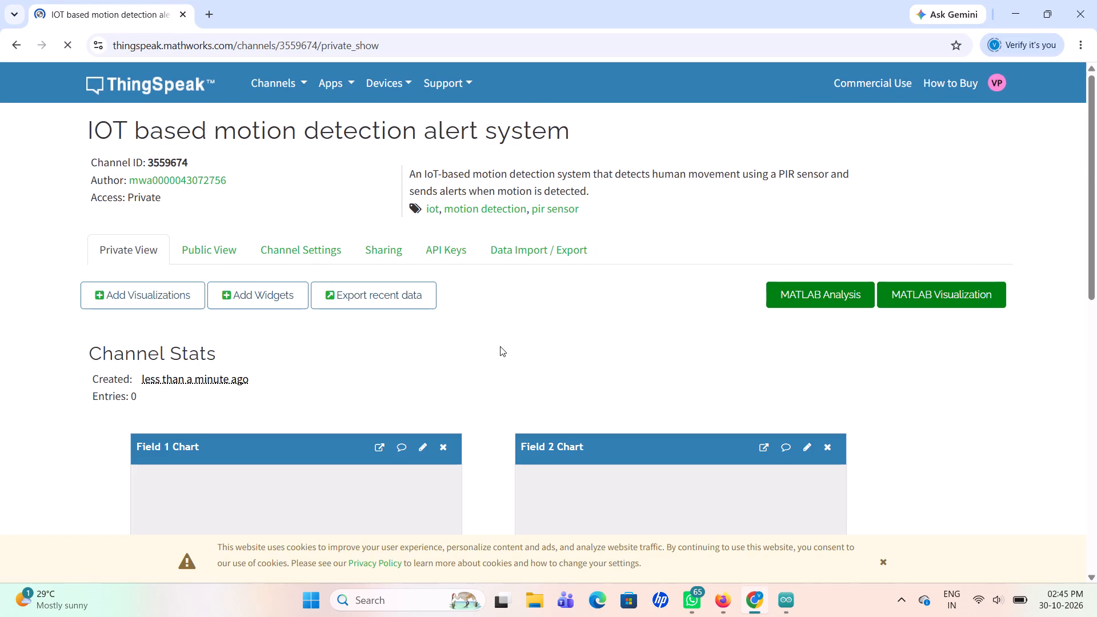
Examine the new channel's private view, checking the stats and the charts for Fields 1 to 4.
scroll(555, 328, "down", 1)
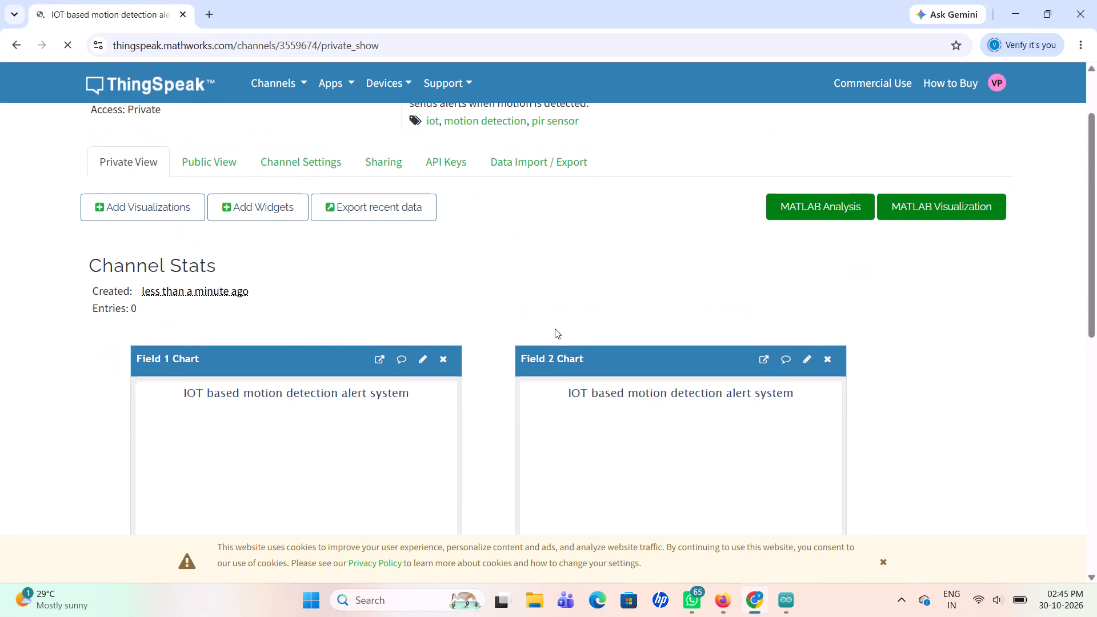
scroll(555, 328, "down", 4)
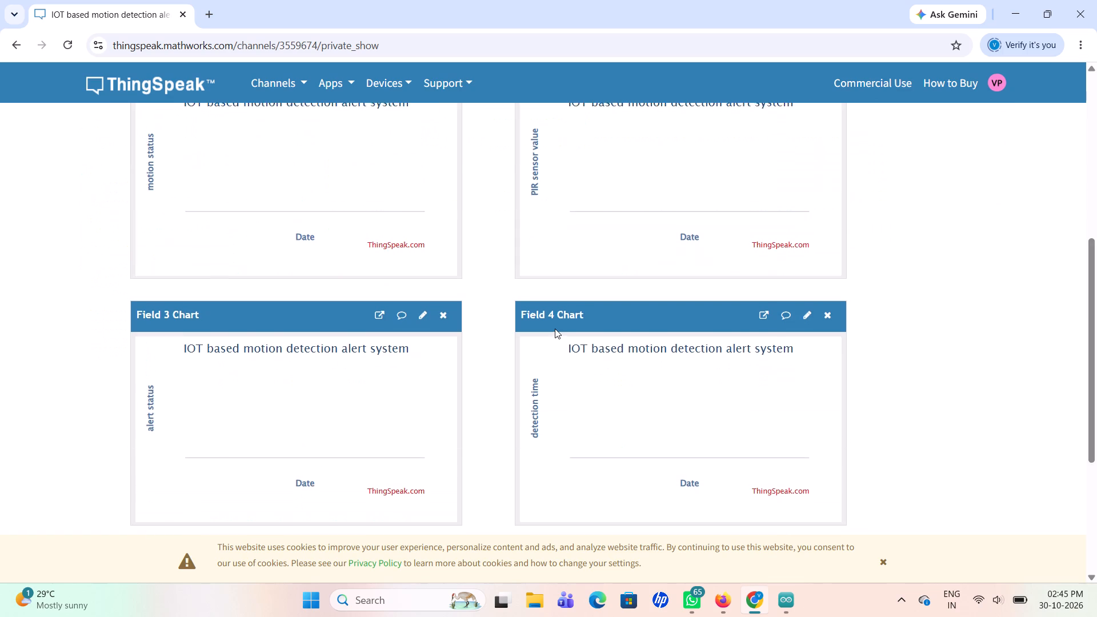
scroll(555, 328, "down", 2)
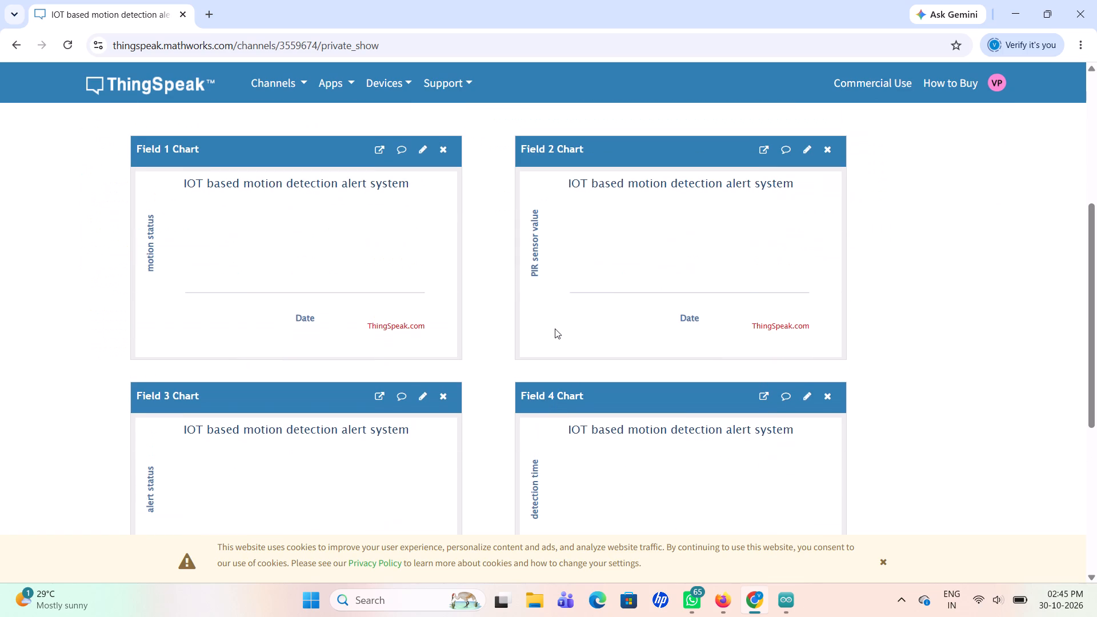
scroll(555, 328, "down", 1)
scroll(555, 328, "up", 7)
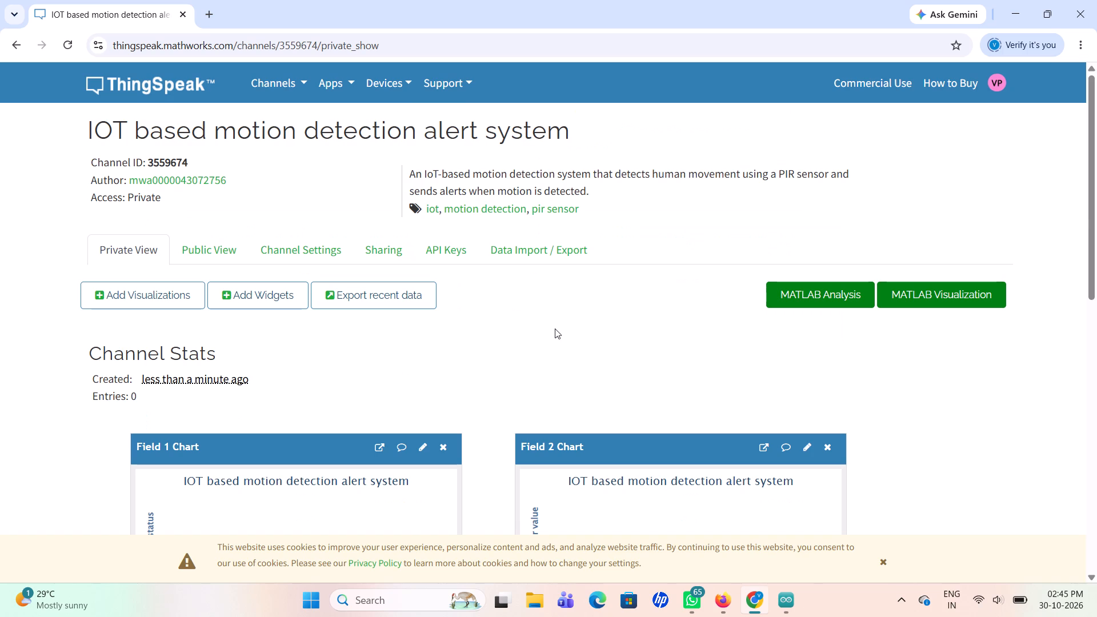
Open the channel's API Keys page and examine the write key, read key and API request sections.
left_click(426, 253)
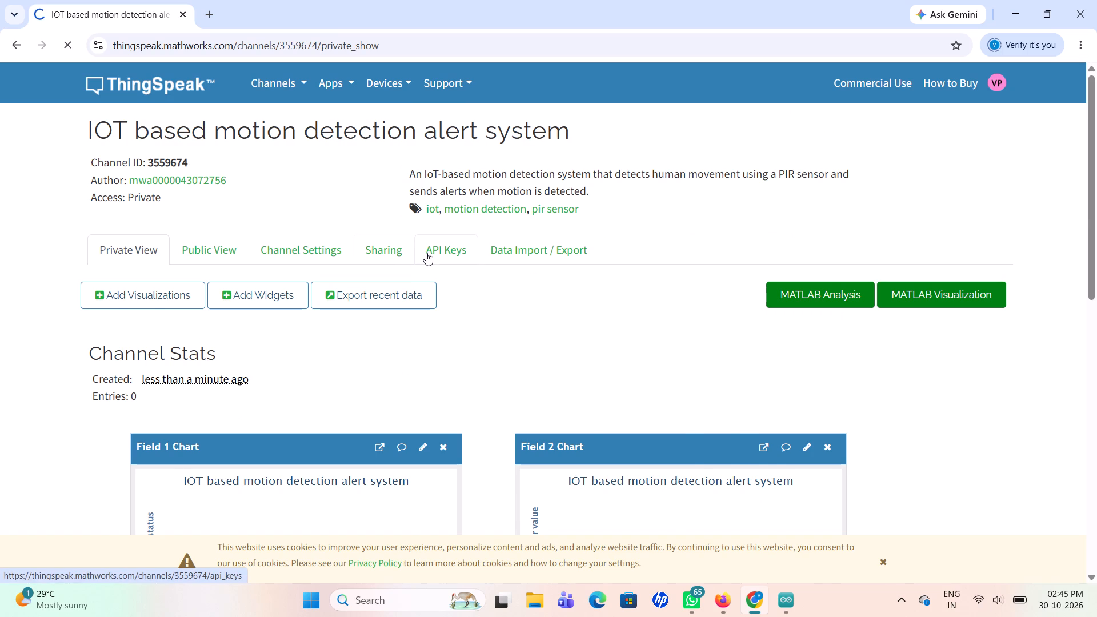
scroll(460, 348, "down", 1)
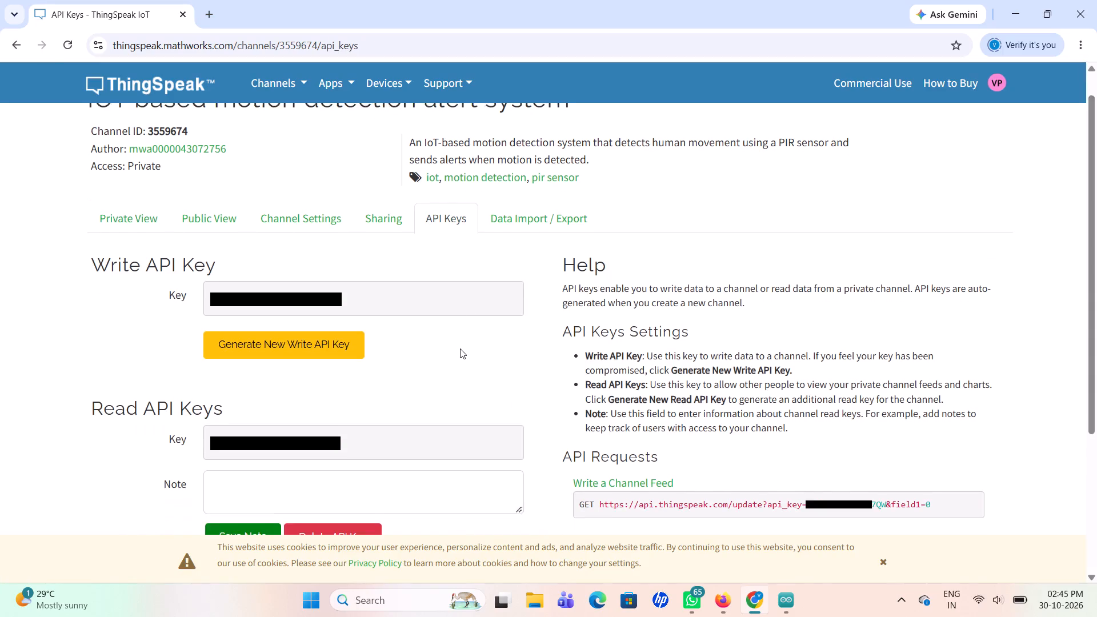
scroll(460, 348, "down", 2)
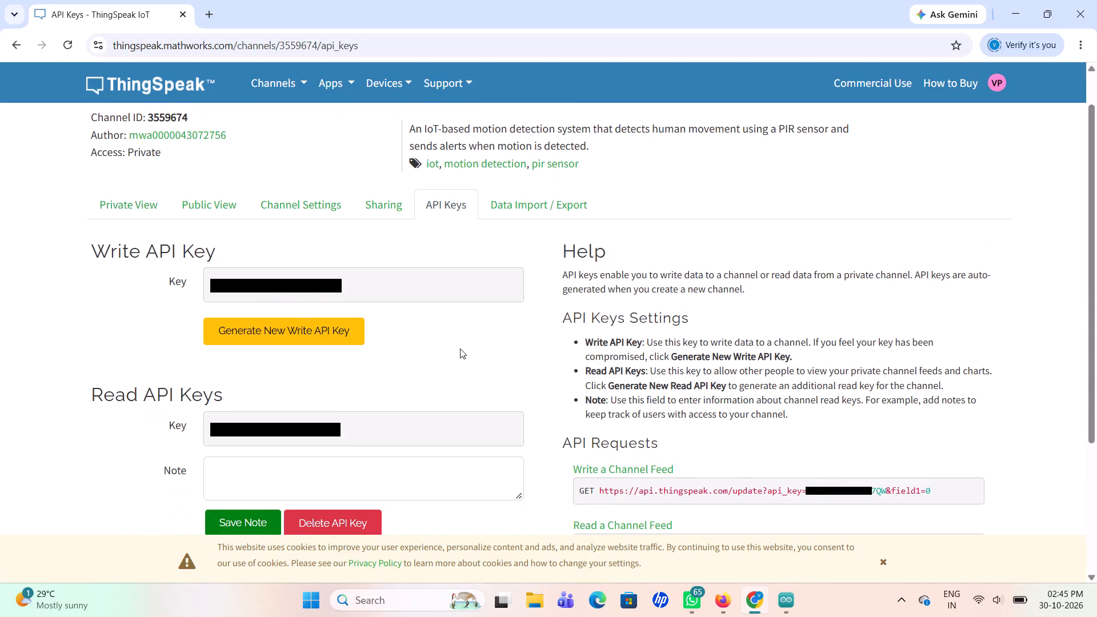
scroll(460, 348, "down", 1)
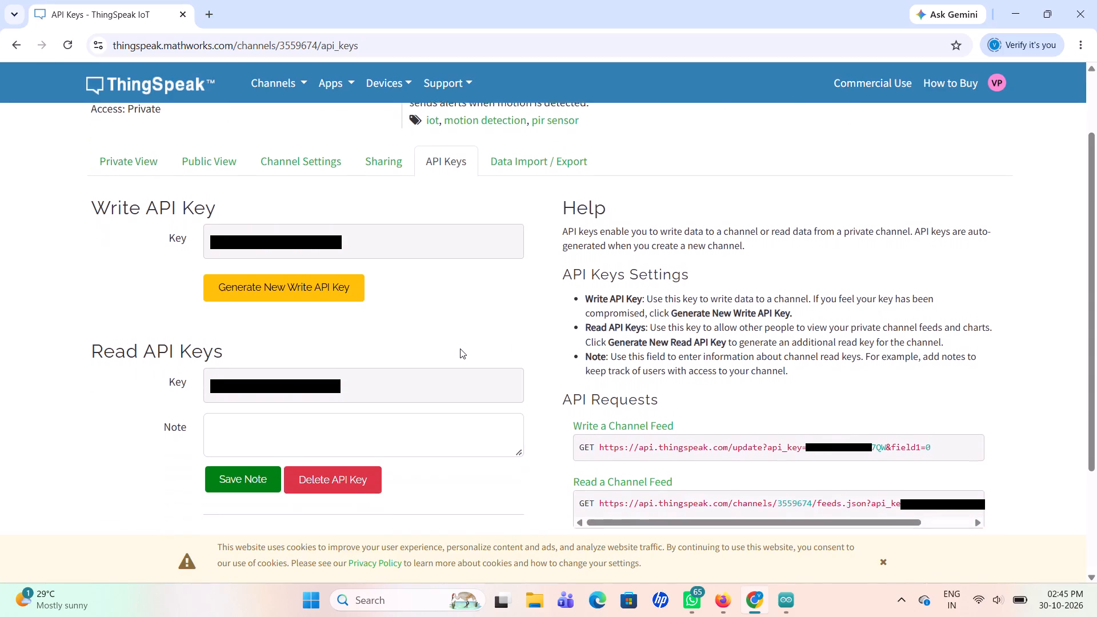
scroll(460, 348, "down", 2)
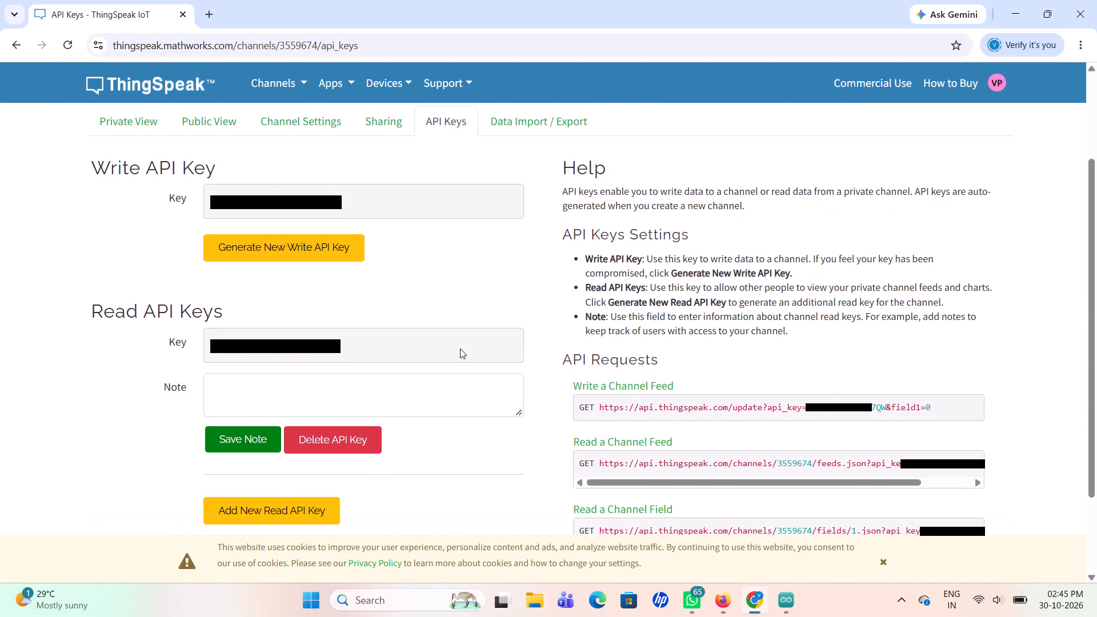
scroll(460, 348, "down", 1)
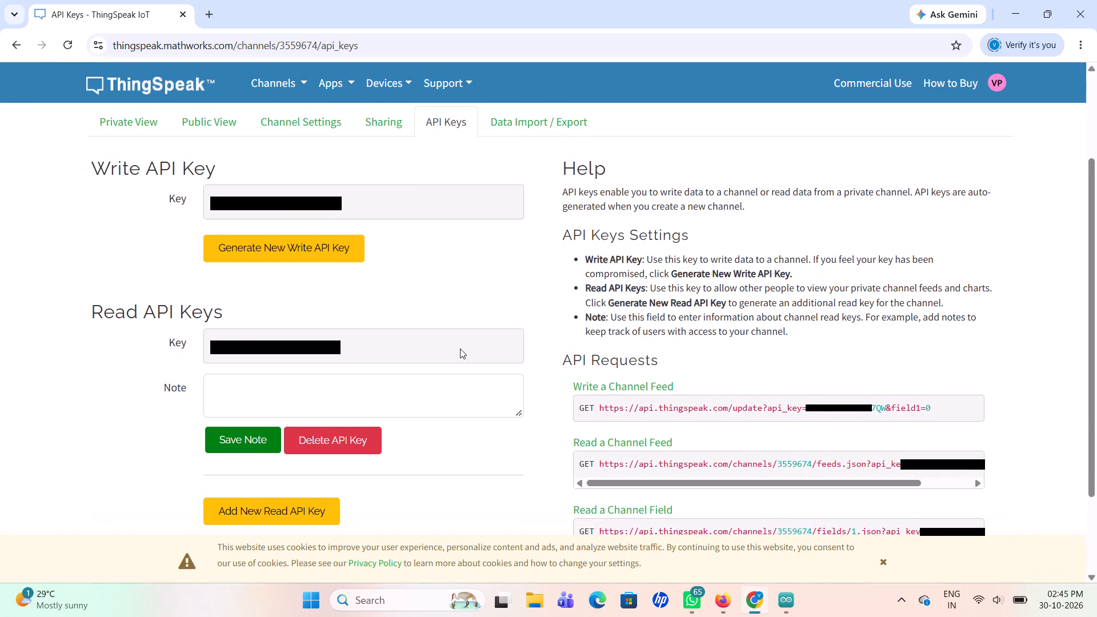
scroll(460, 348, "down", 2)
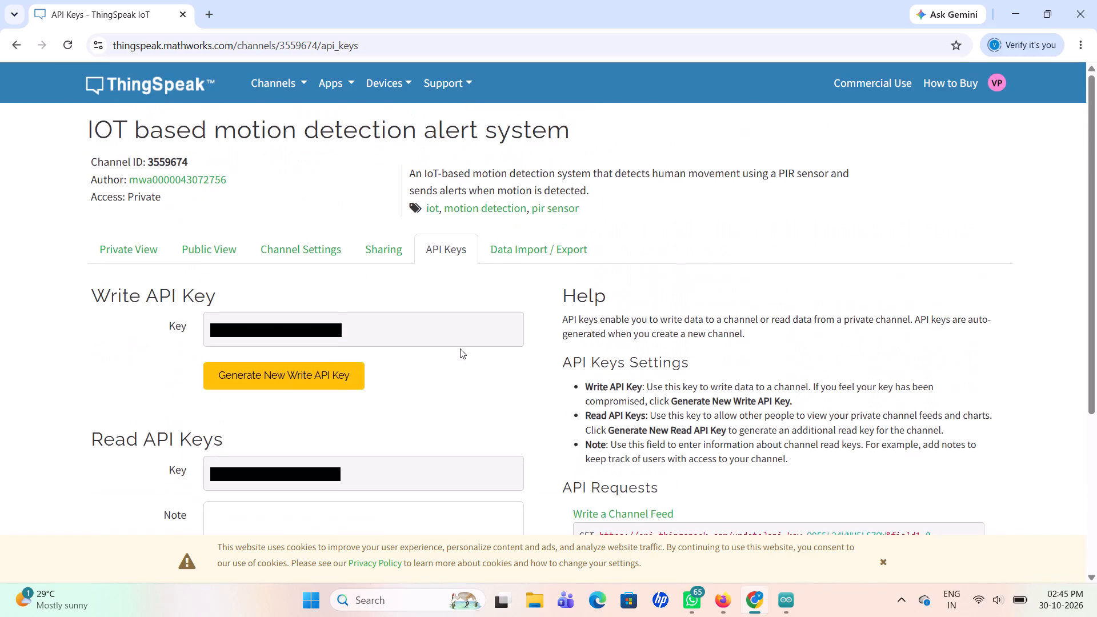
scroll(460, 348, "down", 2)
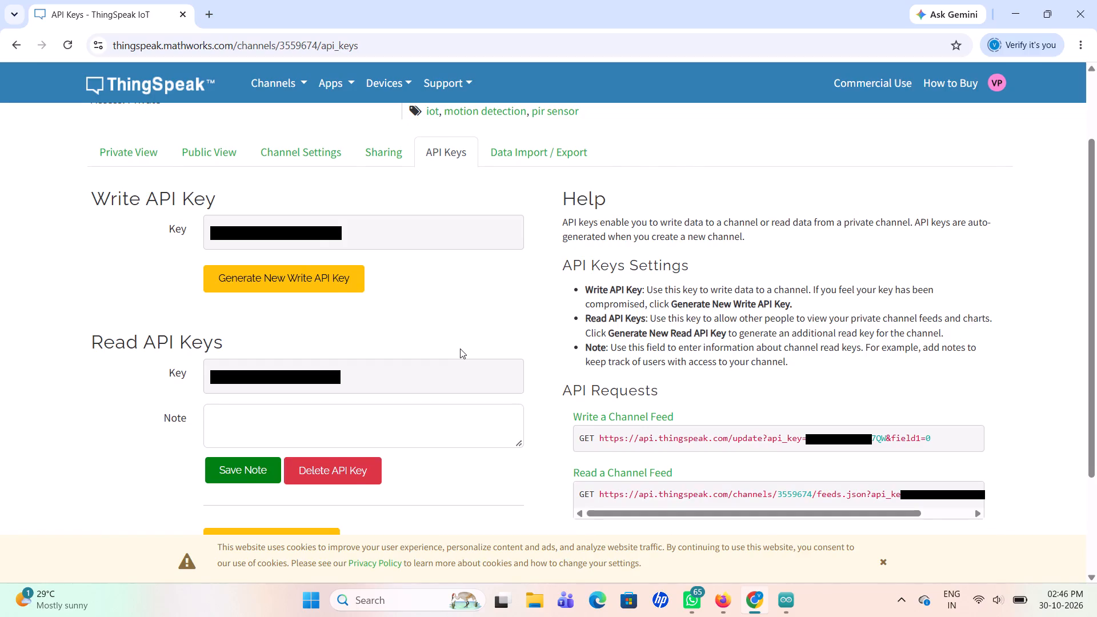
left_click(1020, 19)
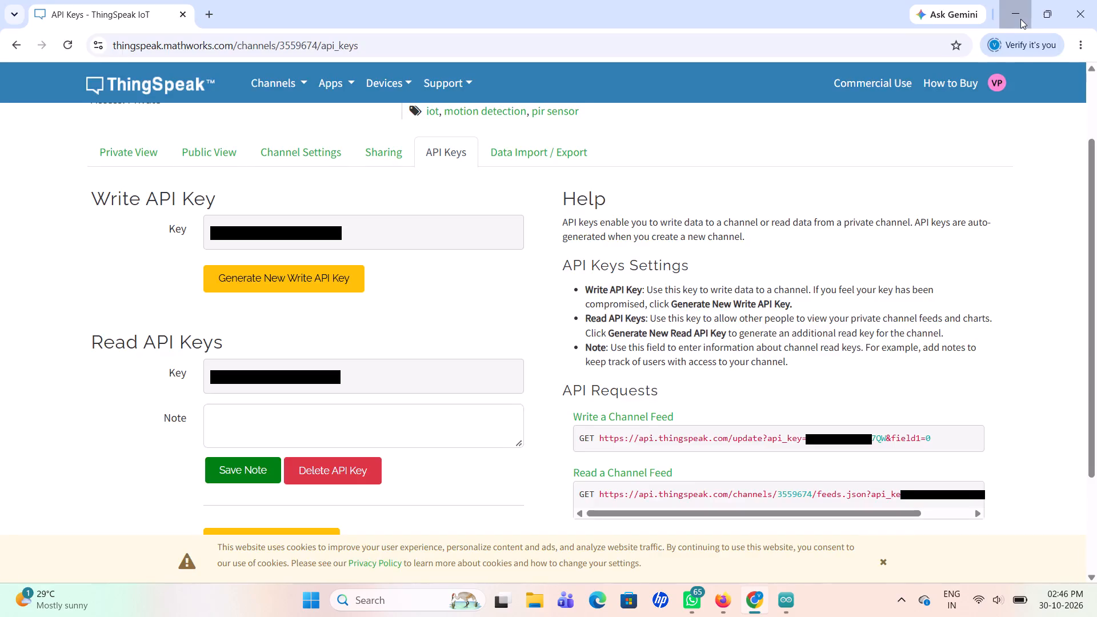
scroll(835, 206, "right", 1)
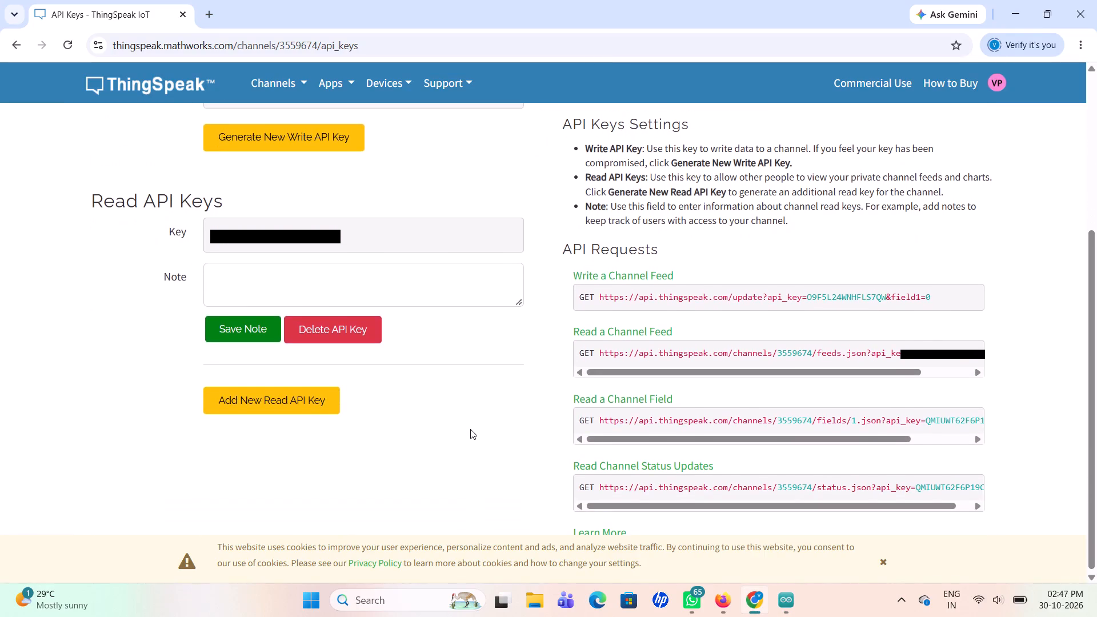
scroll(501, 425, "up", 3)
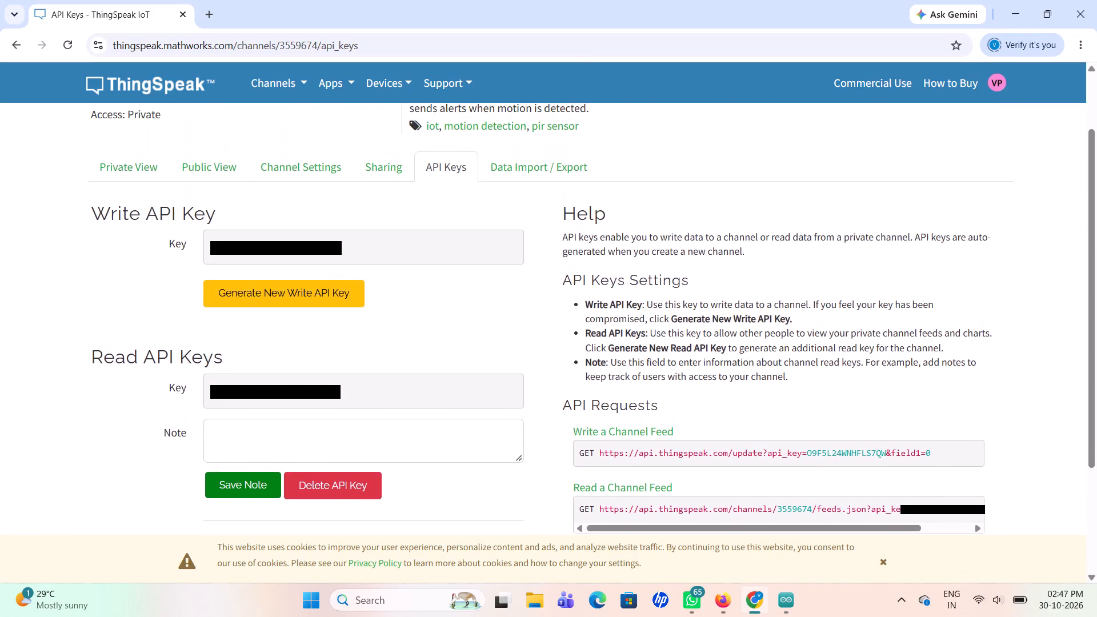
scroll(501, 425, "right", 2)
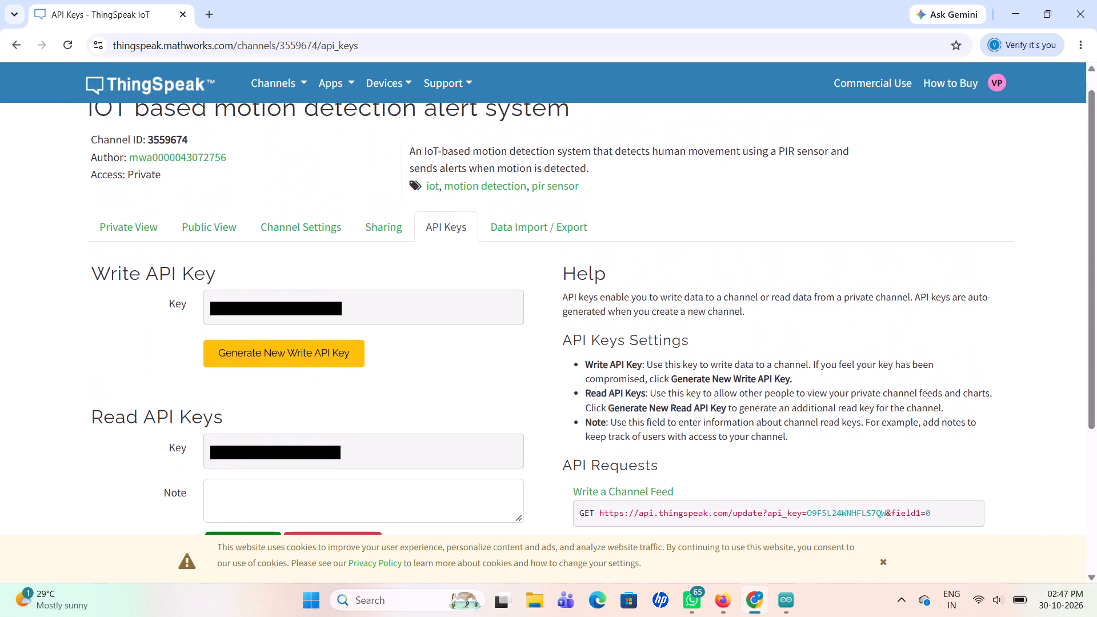
scroll(501, 425, "right", 2)
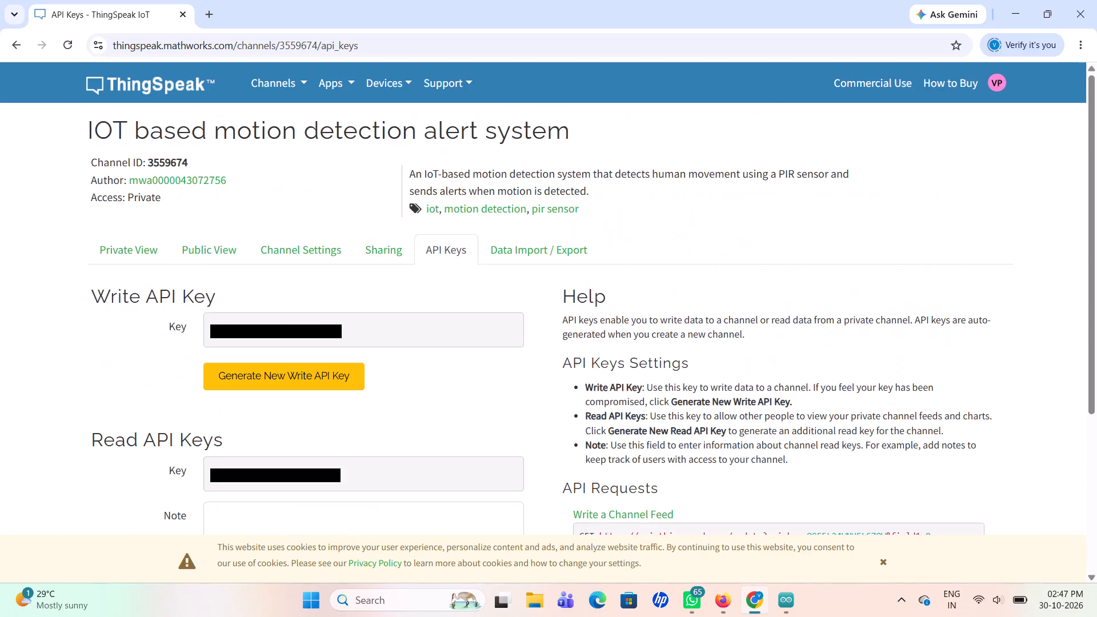
scroll(501, 425, "right", 1)
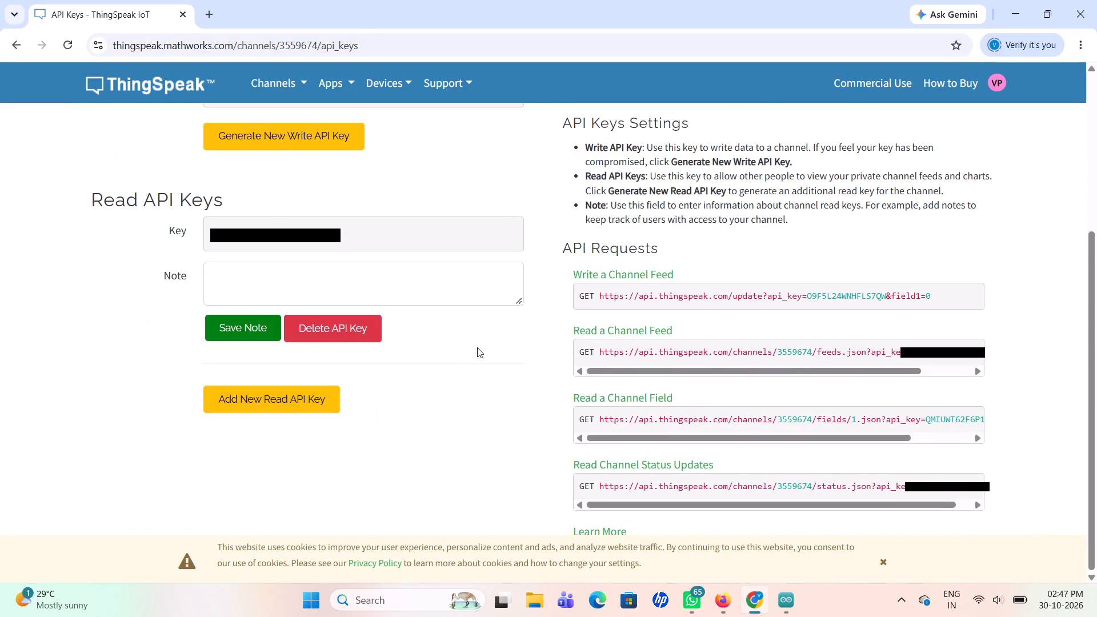
left_click(322, 401)
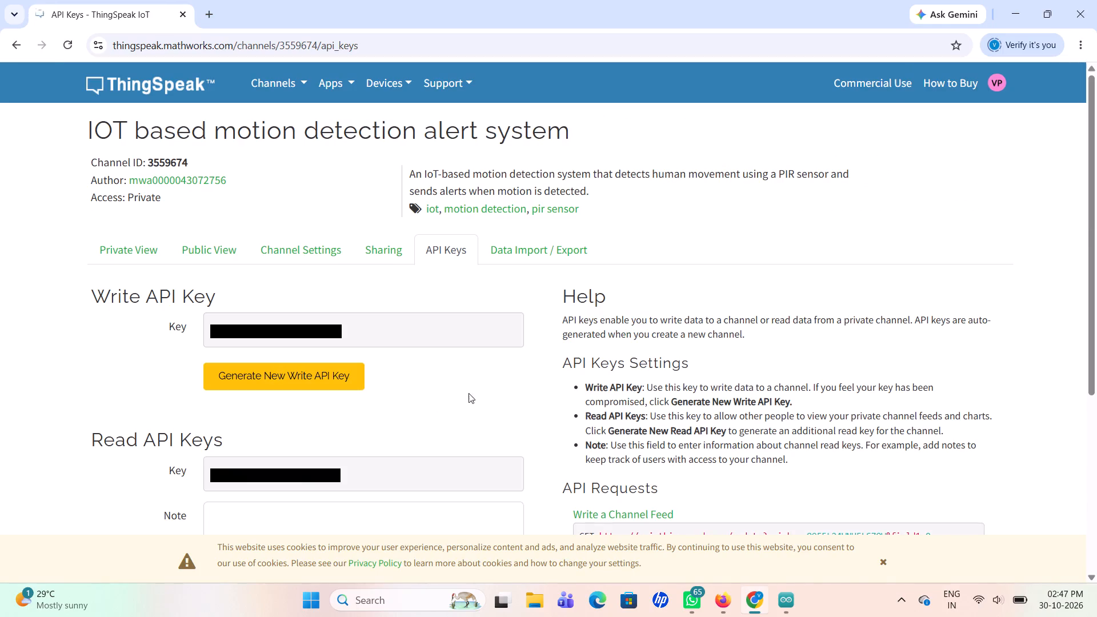
Examine the write key and both read API key entries, including the empty note field of the first read key.
scroll(466, 378, "down", 2)
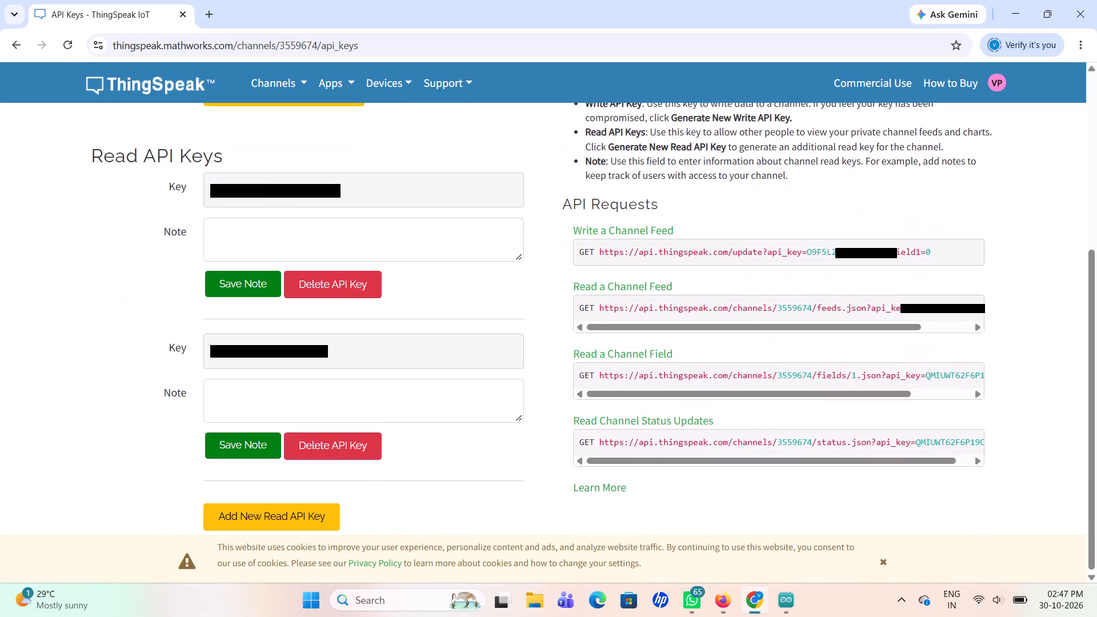
scroll(466, 378, "down", 1)
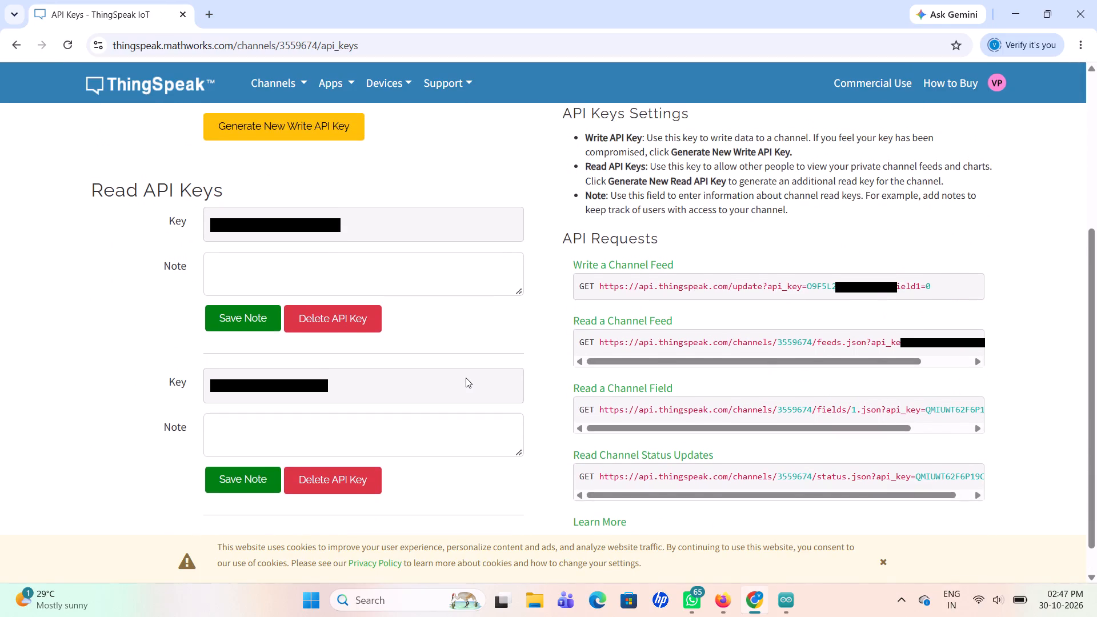
scroll(466, 378, "up", 4)
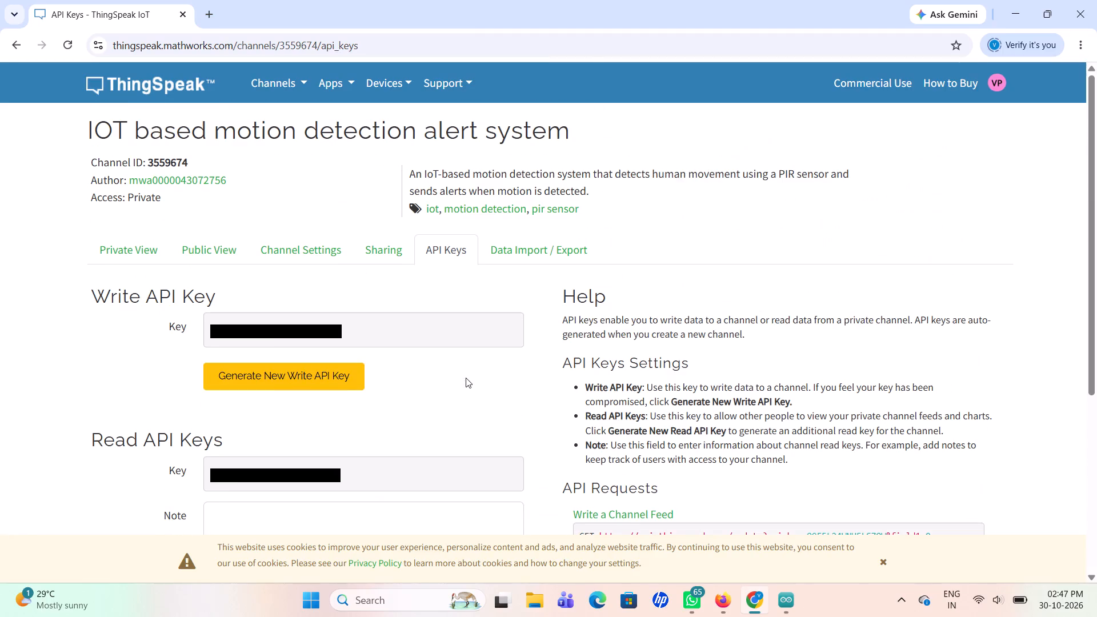
scroll(466, 378, "down", 3)
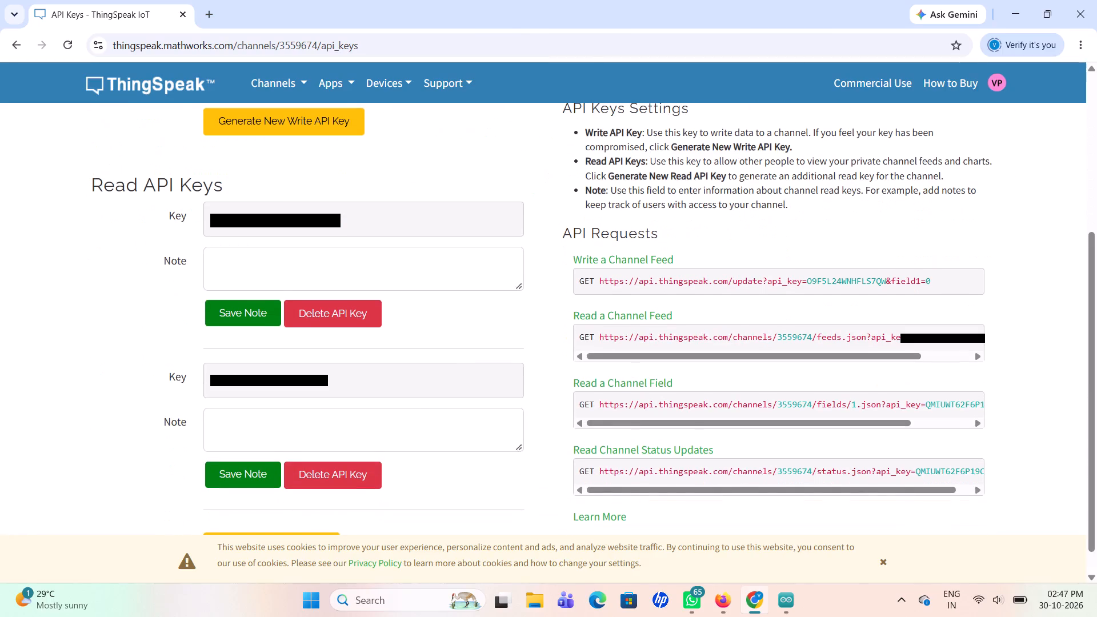
left_click(325, 266)
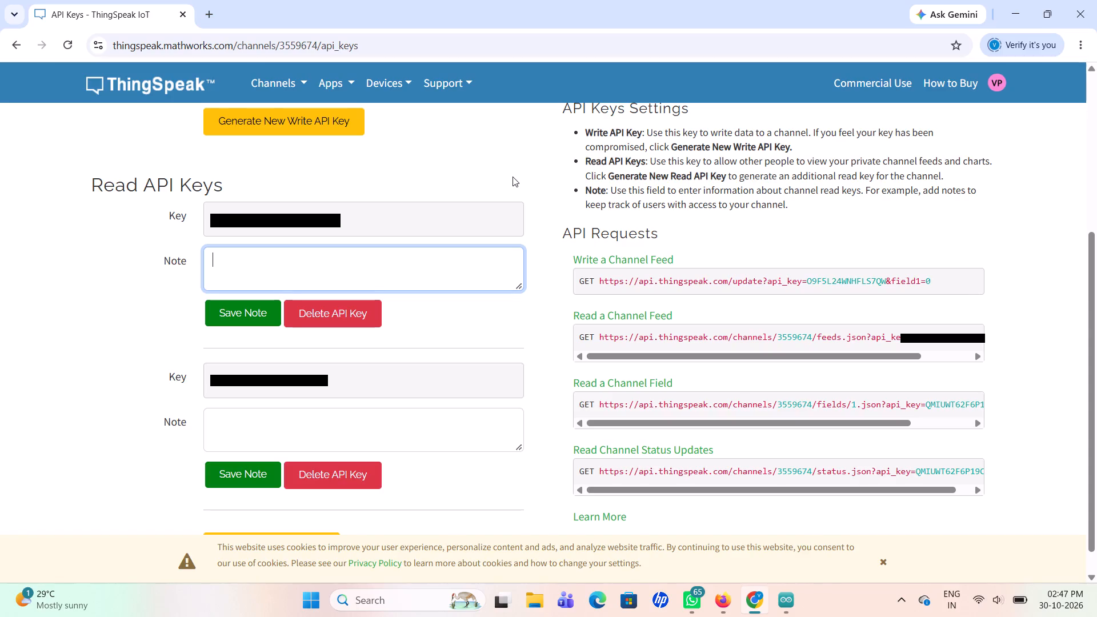
scroll(513, 177, "up", 3)
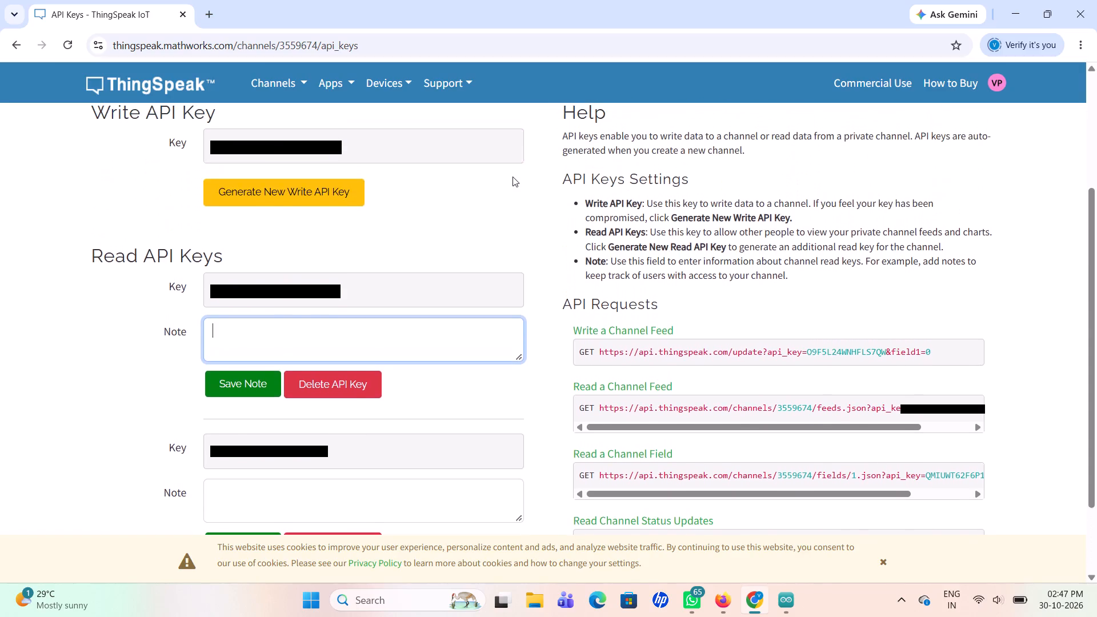
scroll(513, 177, "up", 2)
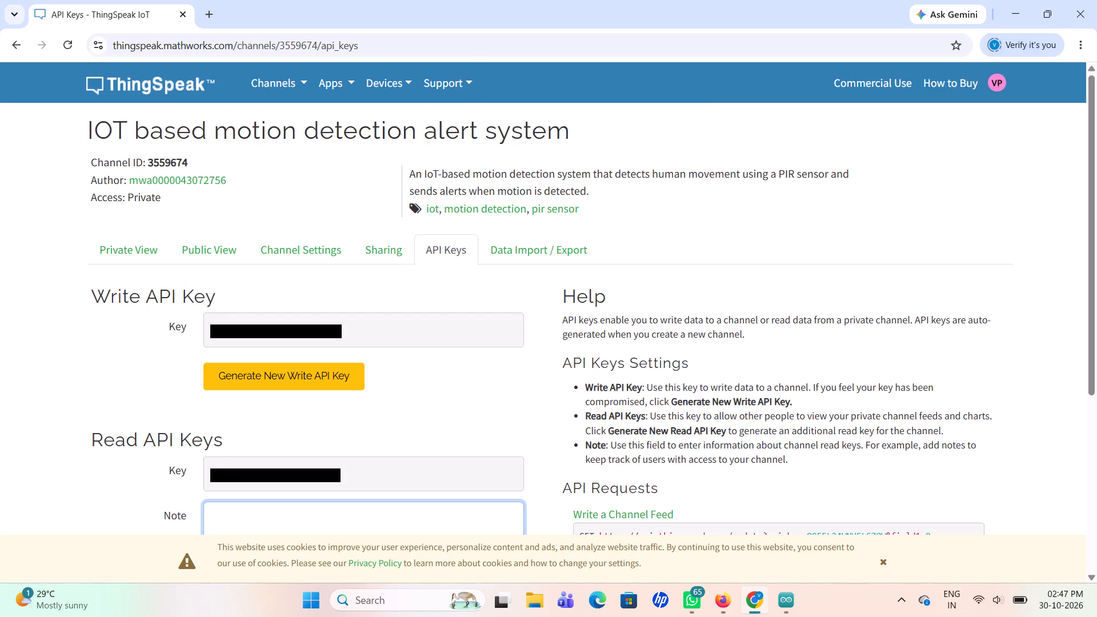
scroll(351, 187, "up", 1)
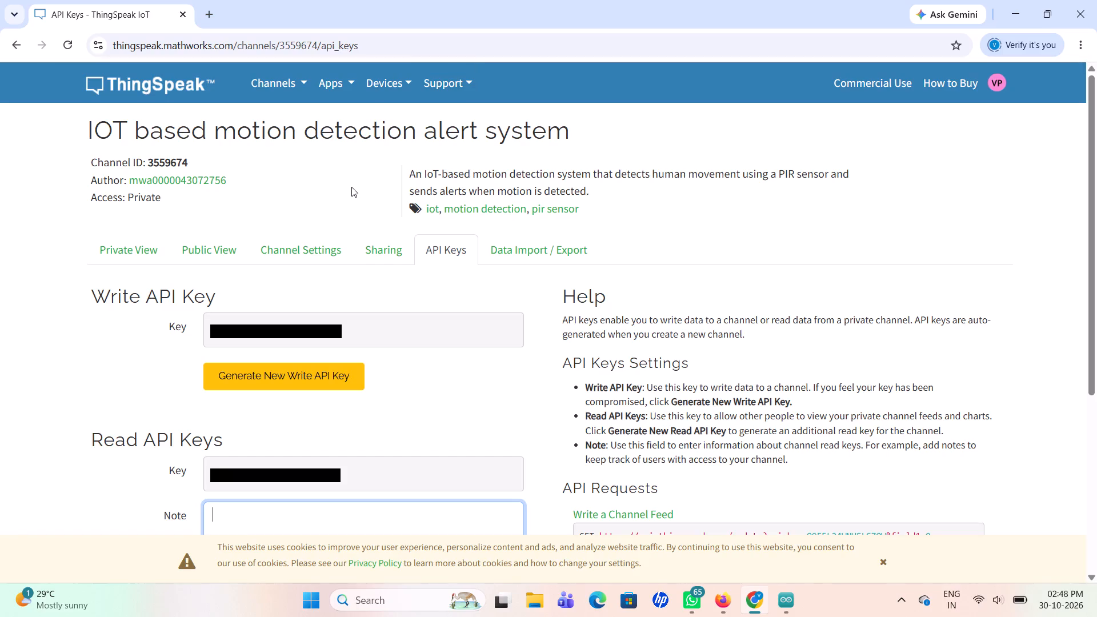
scroll(351, 187, "down", 8)
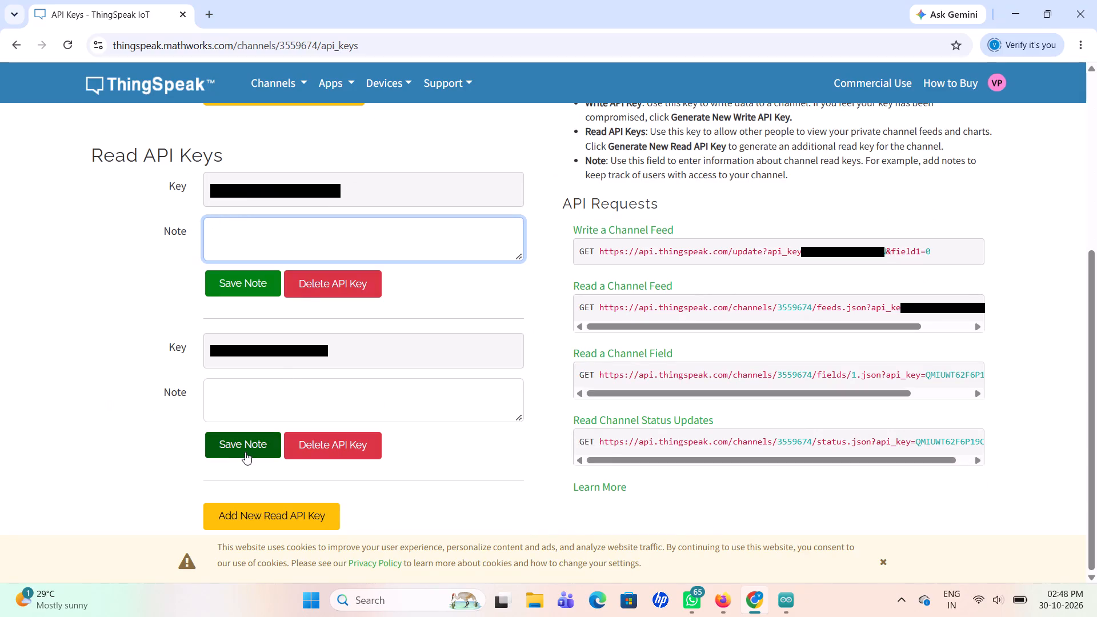
left_click(263, 280)
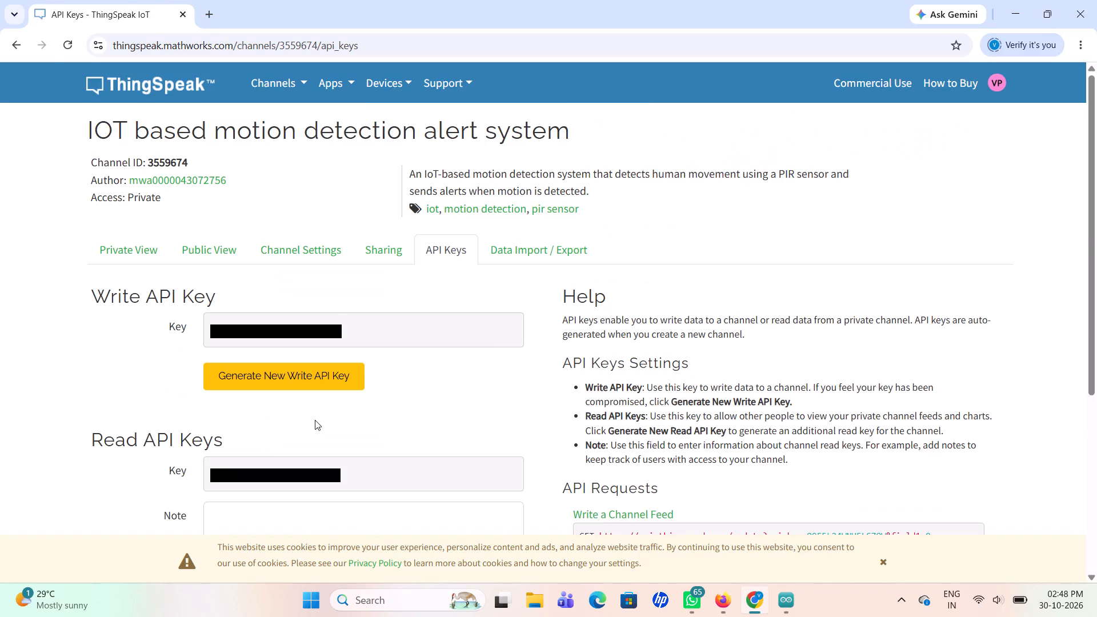
scroll(315, 420, "down", 3)
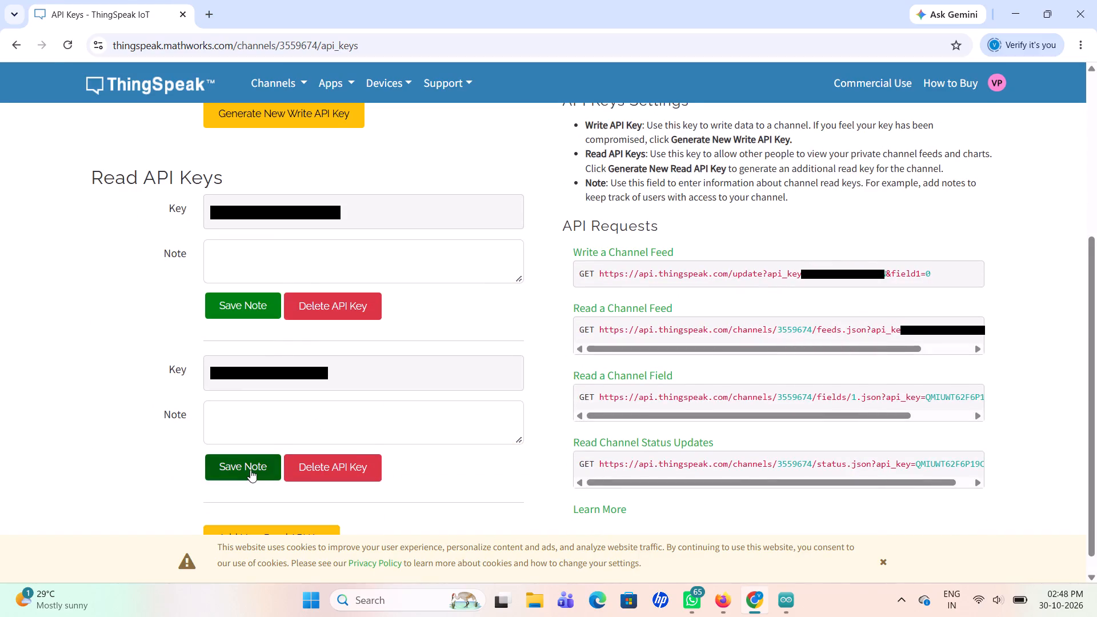